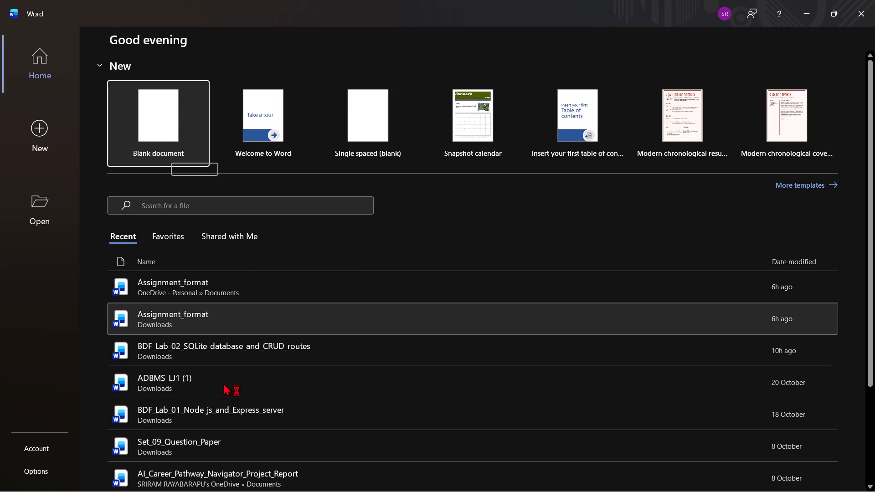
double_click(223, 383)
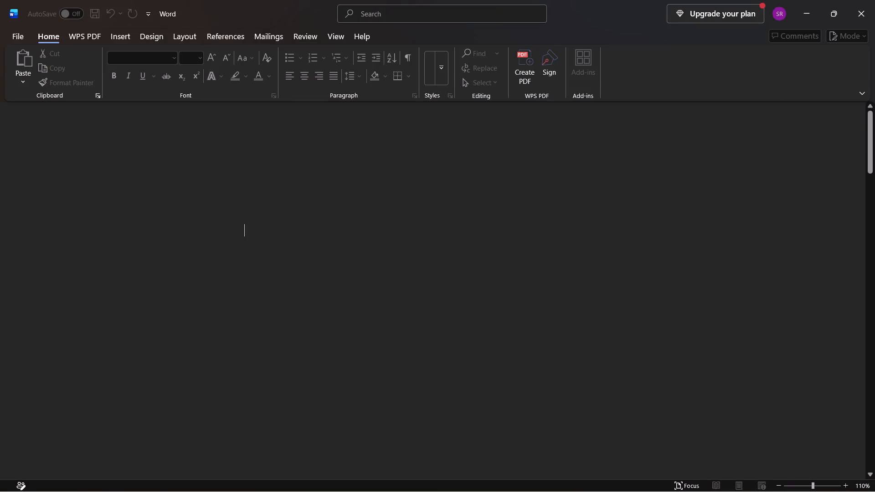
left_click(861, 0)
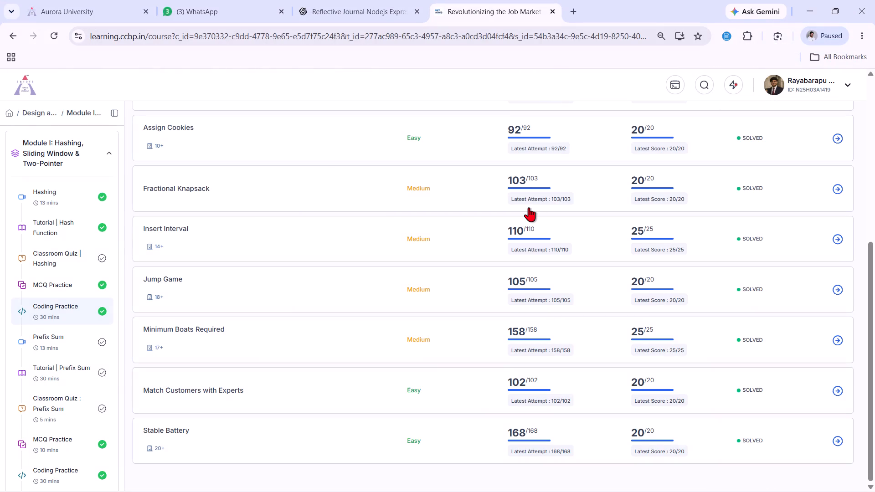
Switch to Word, browse the full list of recent documents and open BOS final for DS C++ (15.07.2026).
type("word")
key("Return")
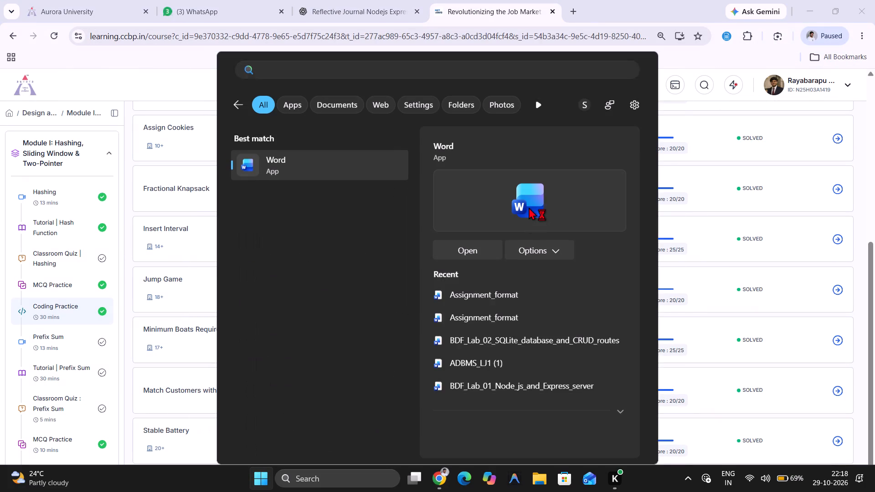
scroll(414, 352, "down", 4)
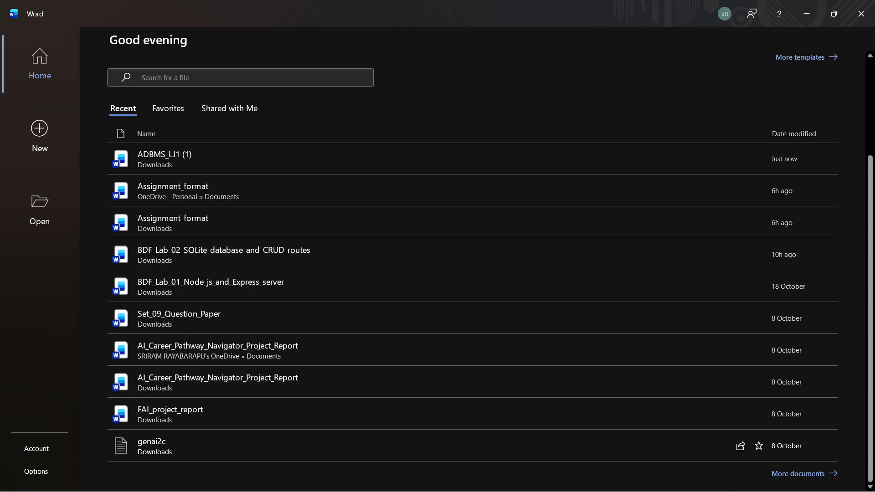
left_click(806, 475)
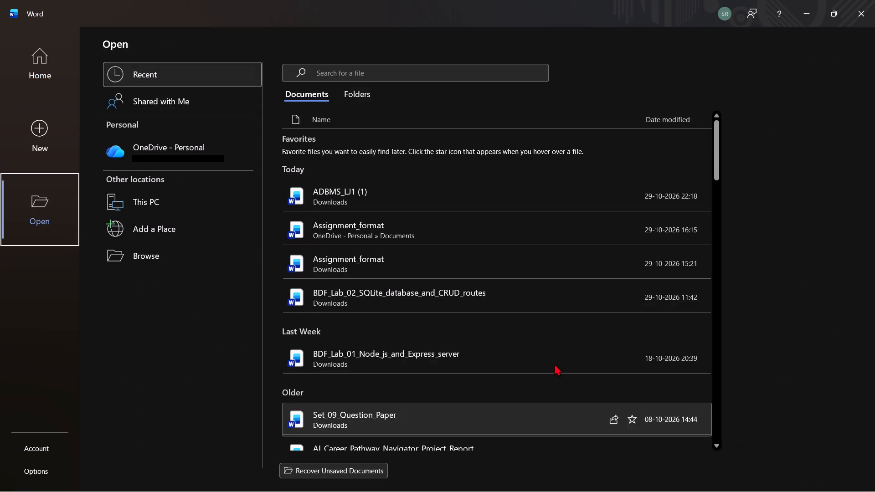
scroll(543, 359, "down", 9)
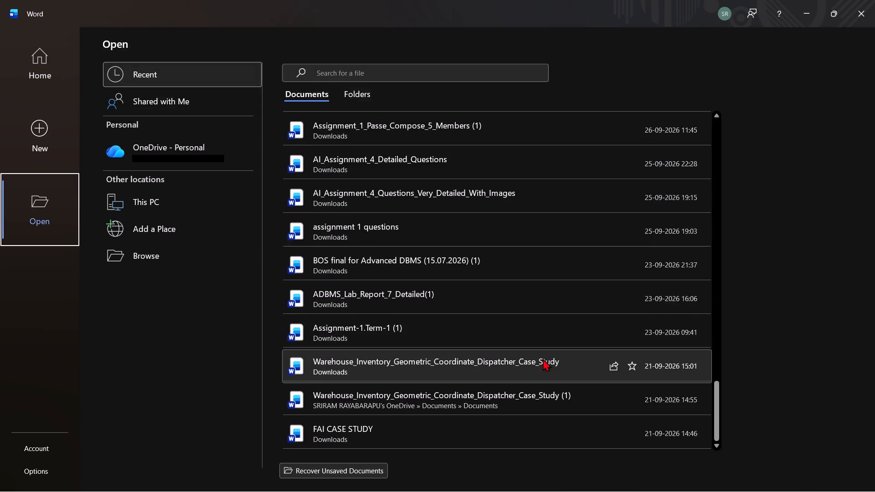
scroll(543, 359, "up", 1)
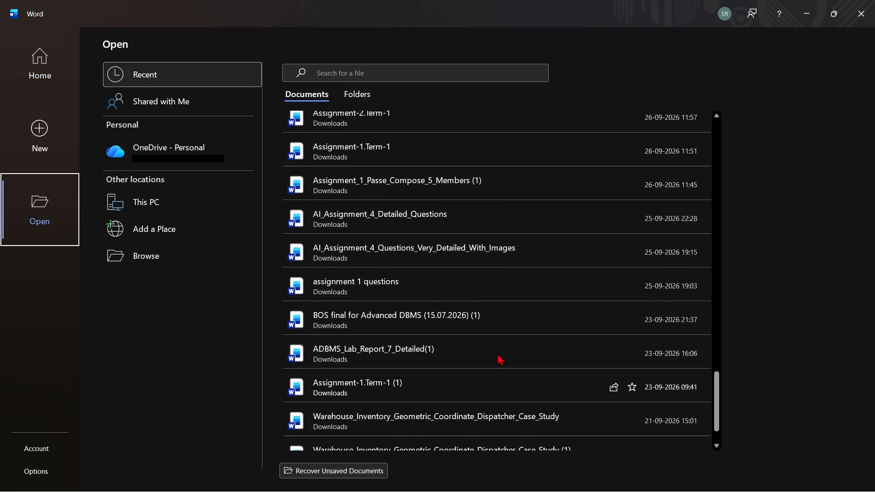
scroll(497, 353, "up", 1)
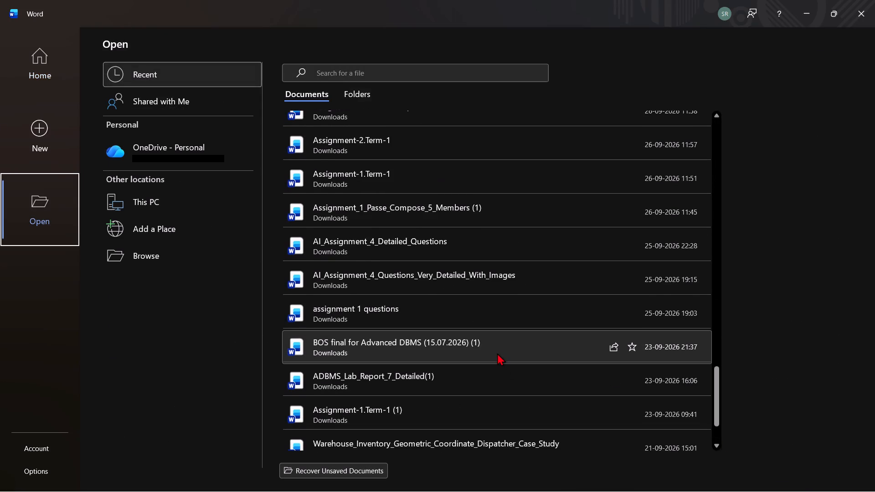
scroll(497, 353, "up", 3)
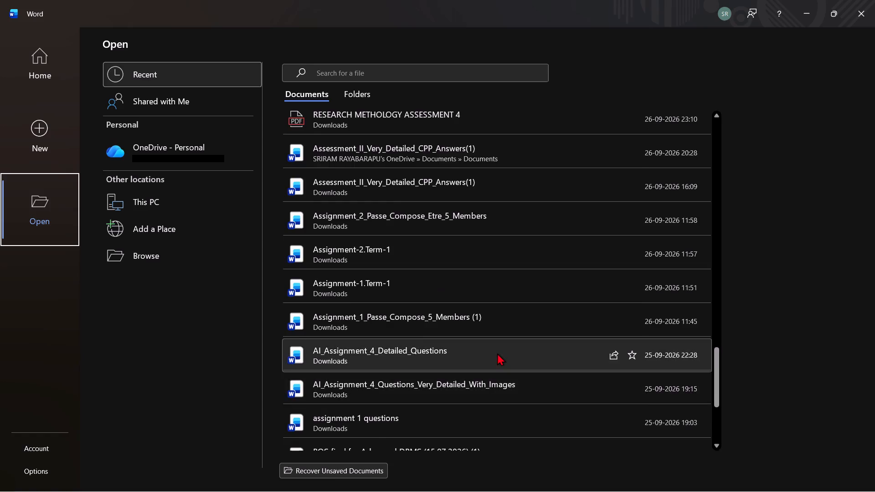
scroll(497, 353, "up", 2)
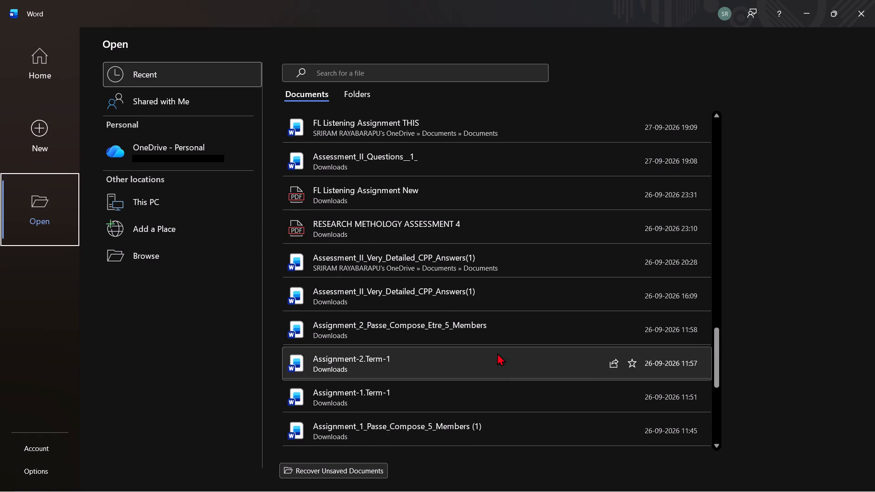
scroll(497, 353, "up", 3)
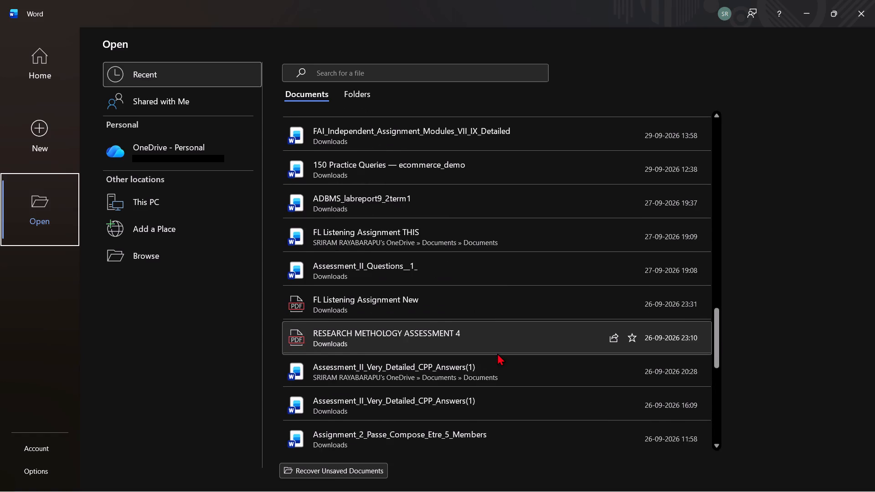
scroll(465, 220, "up", 1)
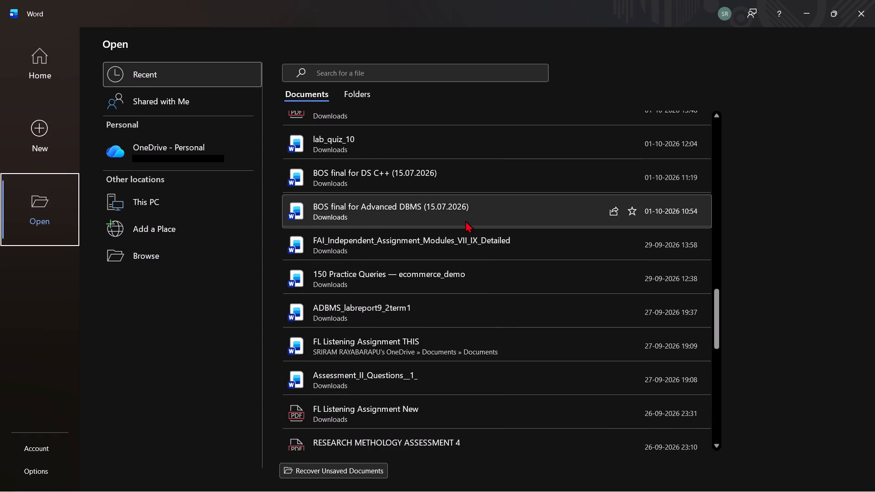
double_click(428, 184)
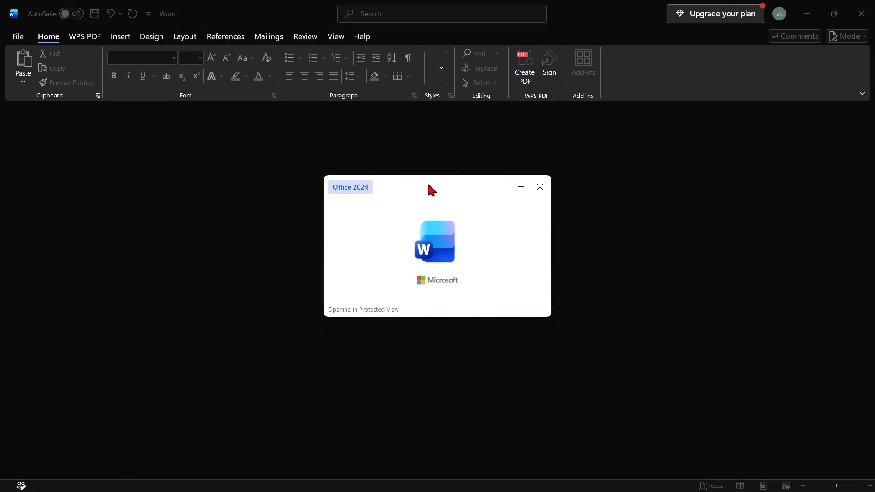
Skim through the BOS final for DS C++ document and close it.
scroll(428, 184, "down", 15)
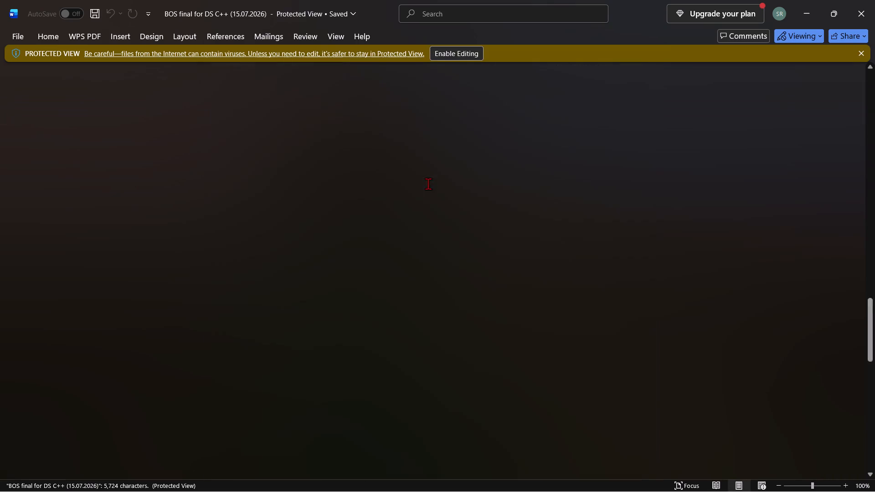
scroll(428, 184, "down", 7)
left_click(870, 0)
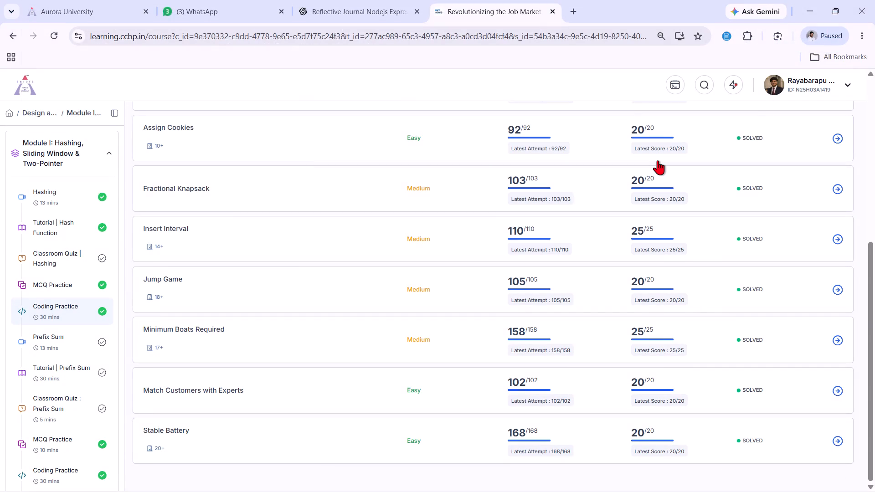
Relaunch Word, open the recent document ADBMS_LJ1 (1) and view the student details table on its first page.
type("word")
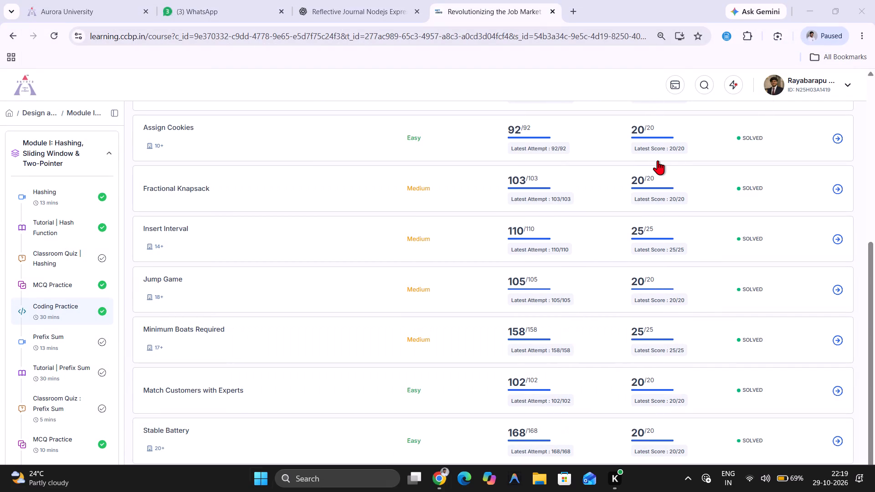
key("w")
key("Return")
scroll(411, 218, "down", 1)
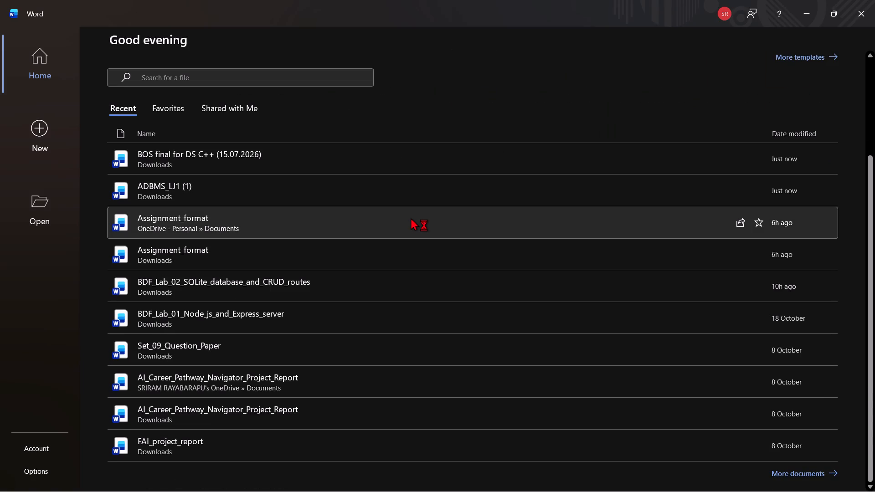
scroll(411, 218, "down", 1)
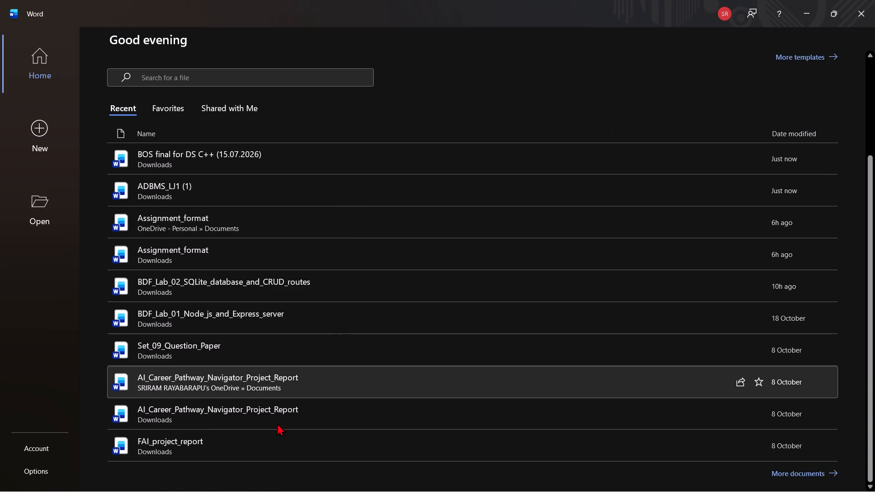
double_click(336, 191)
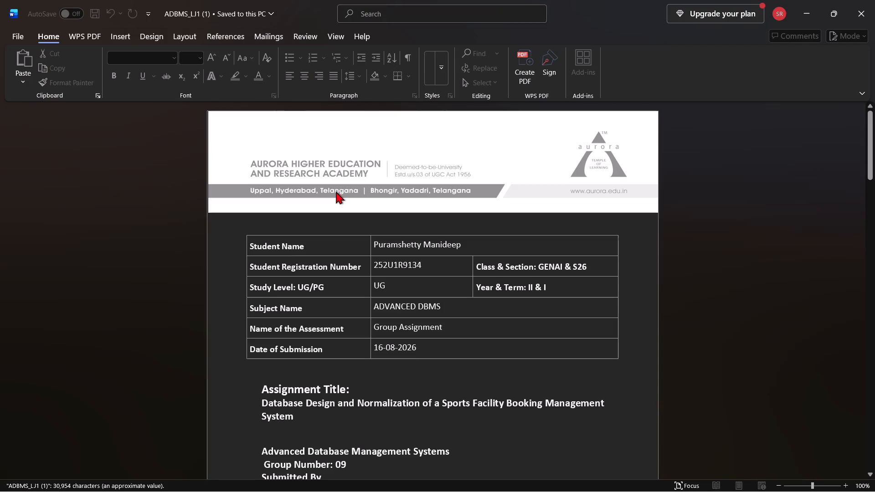
scroll(336, 191, "down", 1)
scroll(336, 191, "up", 1)
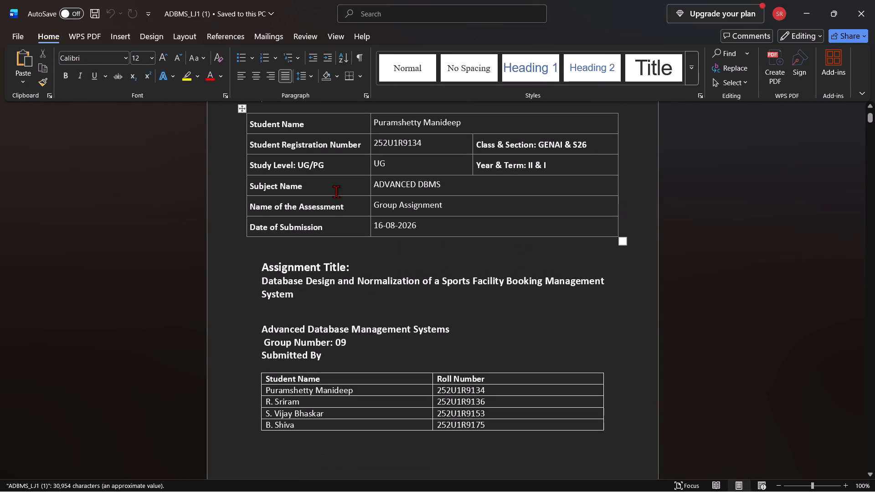
scroll(336, 191, "up", 1)
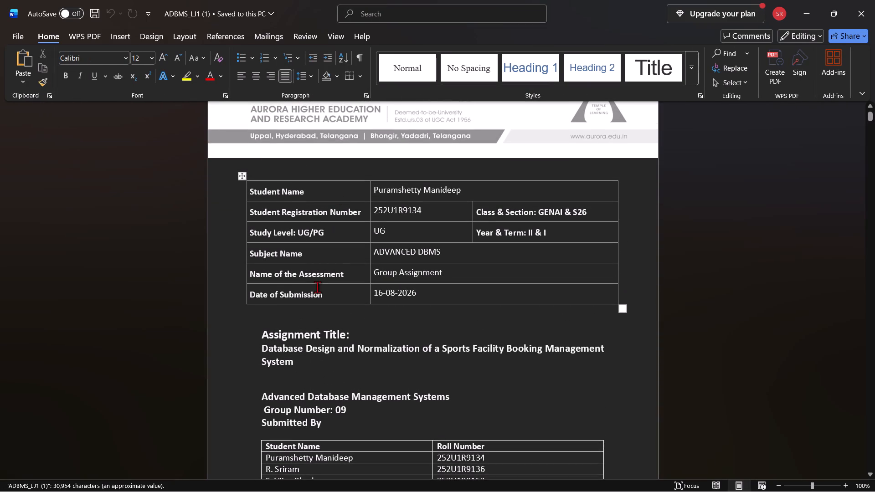
Clear all body content from ADBMS_LJ1 (1), keeping the letterhead, and add blank lines at the top of the page.
scroll(317, 287, "down", 1)
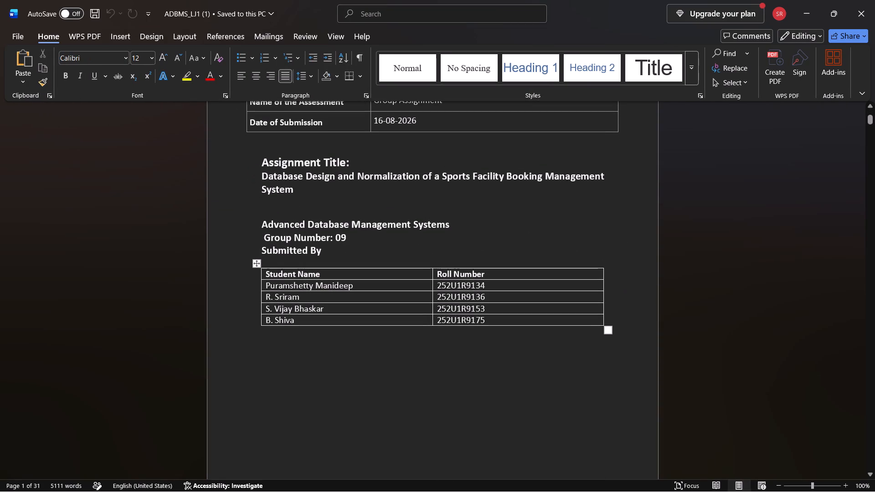
scroll(286, 172, "down", 20)
scroll(286, 172, "down", 20)
scroll(286, 172, "down", 20)
key("ctrl+a")
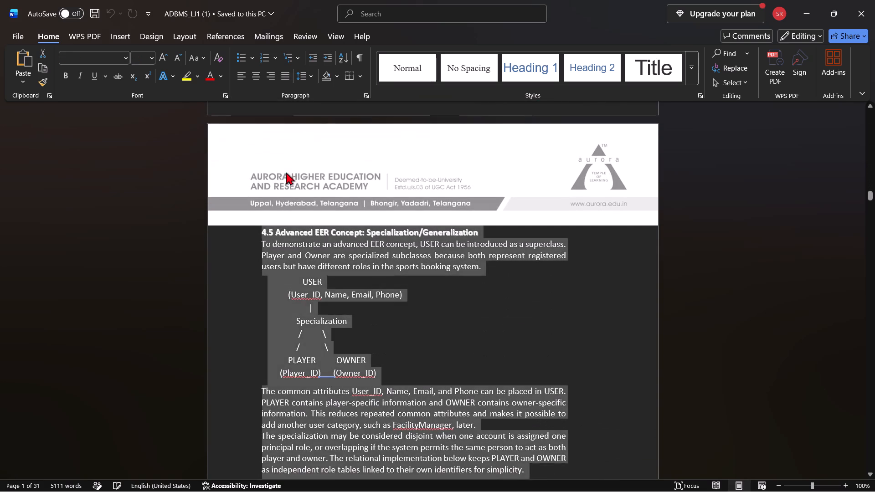
key("BackSpace")
scroll(286, 172, "up", 1)
key("Return")
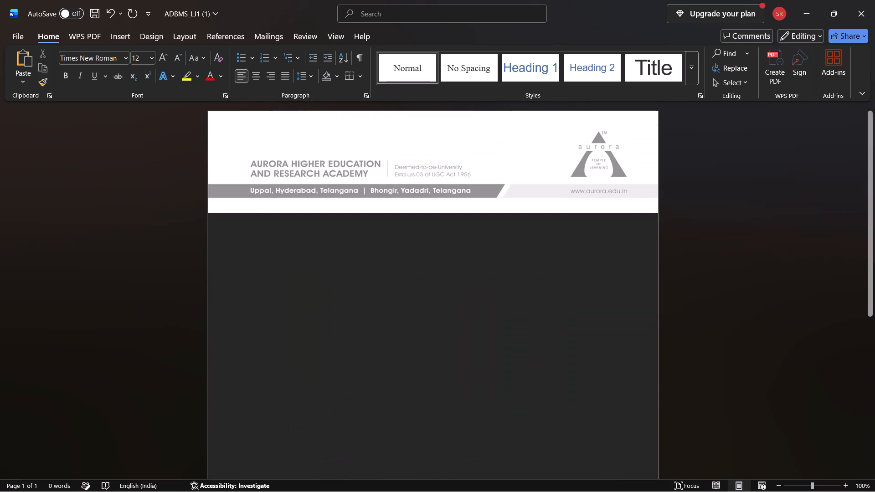
key("Return")
key("Return")
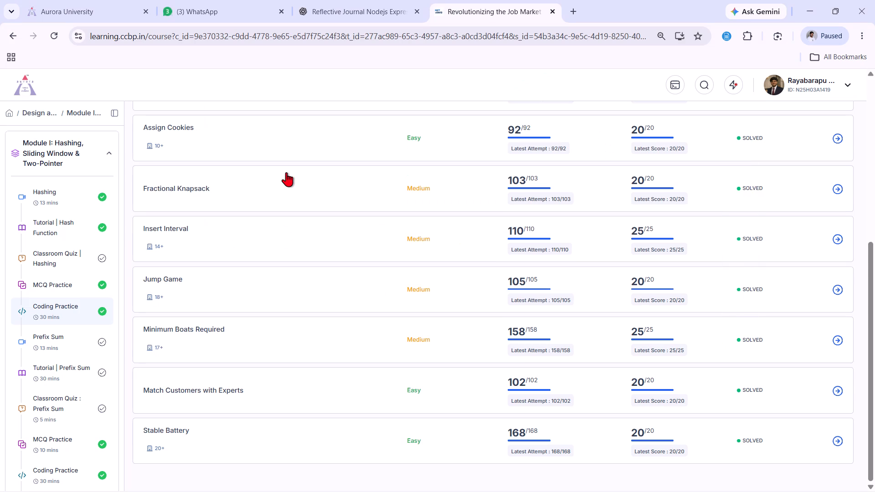
Switch to Chrome and open the Most Frequent Element problem from the coding practice list.
scroll(231, 248, "up", 6)
left_click(242, 165)
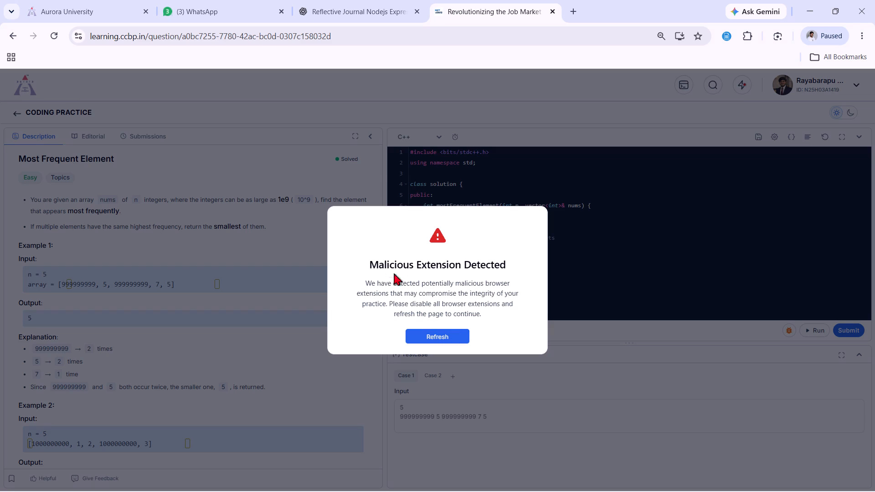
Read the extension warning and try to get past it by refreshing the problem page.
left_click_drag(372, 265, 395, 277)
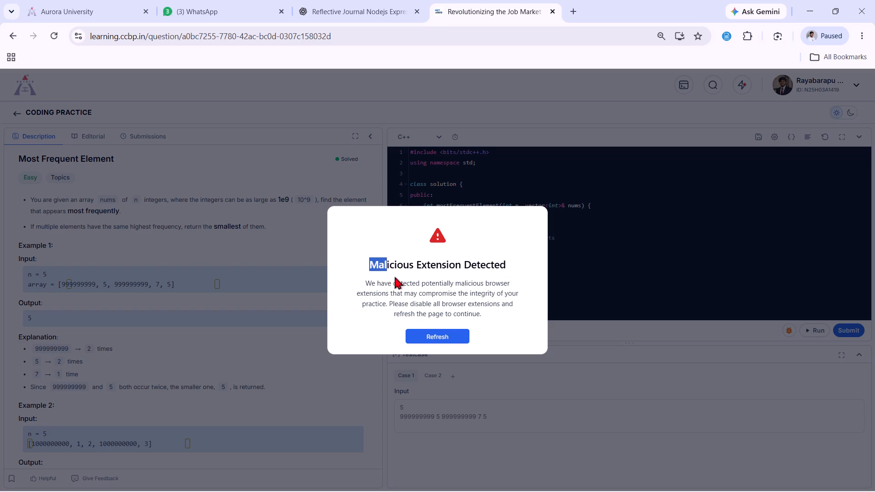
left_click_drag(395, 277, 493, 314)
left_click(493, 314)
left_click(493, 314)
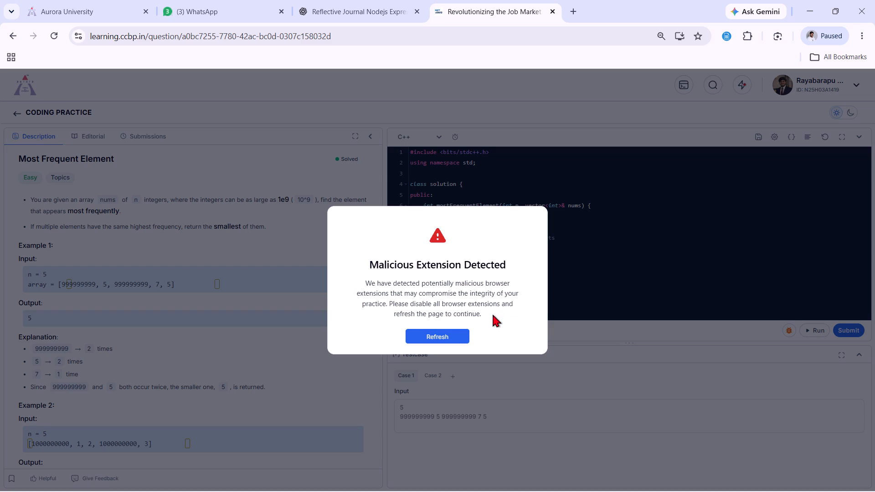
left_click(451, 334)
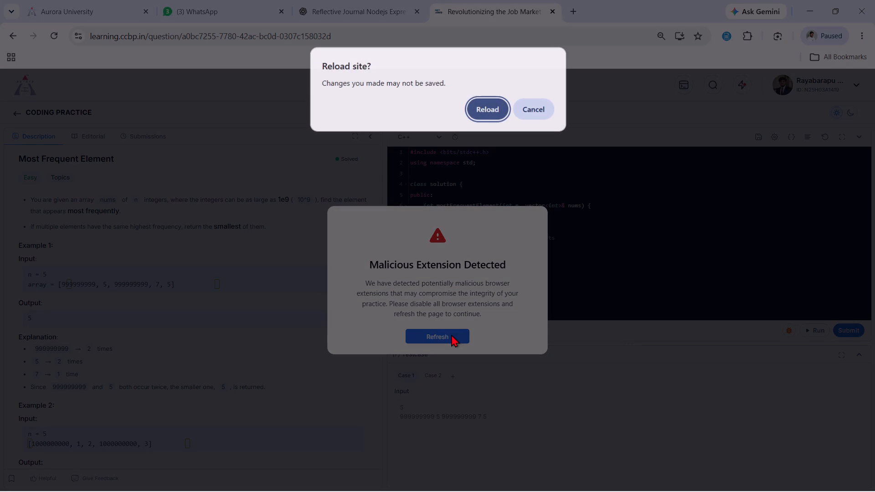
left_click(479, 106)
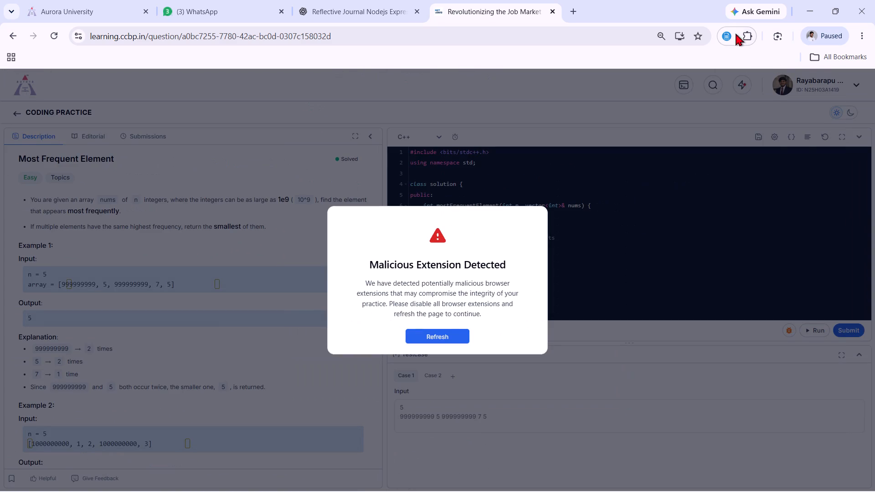
Disable the Enable Copy Paste extension and reload the Most Frequent Element problem page.
left_click(724, 35)
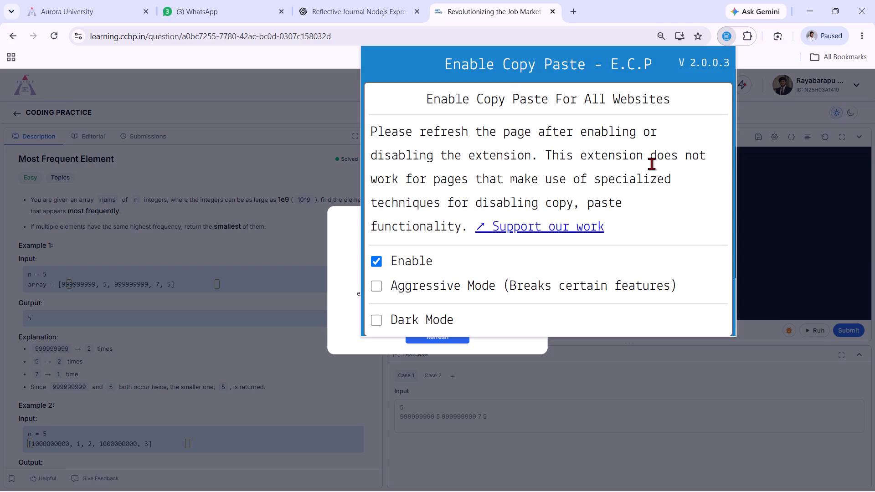
left_click(377, 263)
left_click(255, 279)
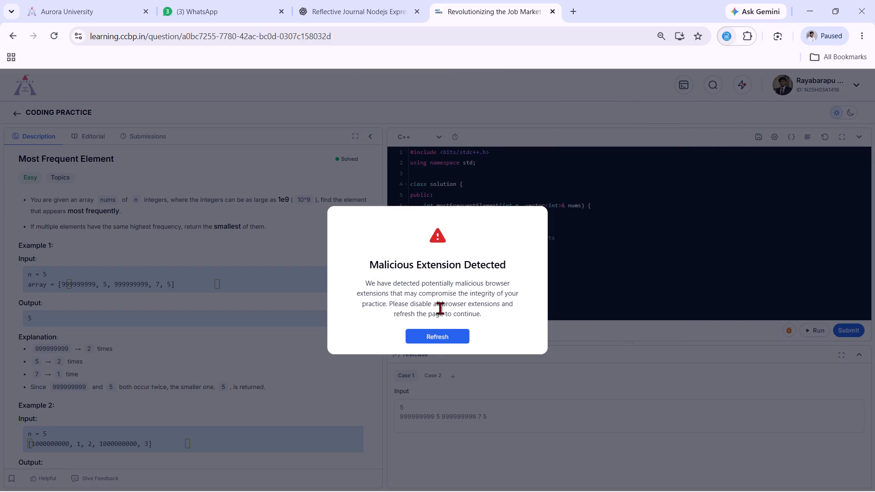
left_click_drag(431, 346, 430, 338)
left_click(430, 338)
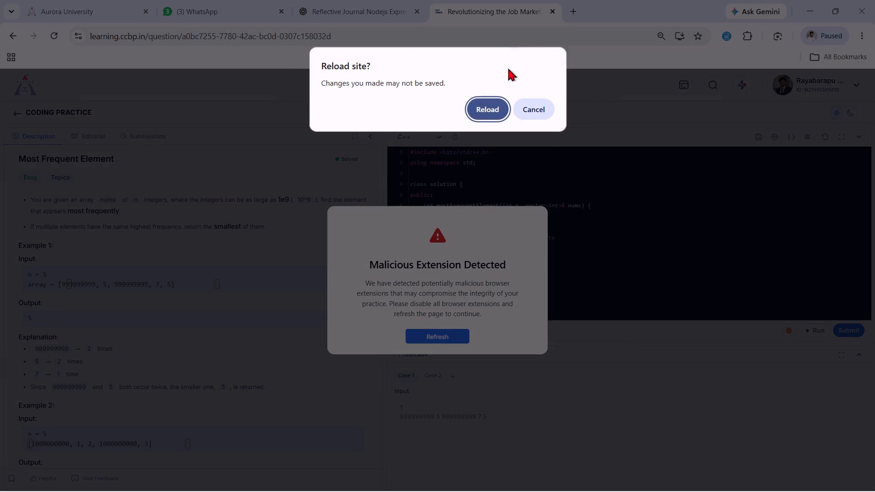
left_click(493, 102)
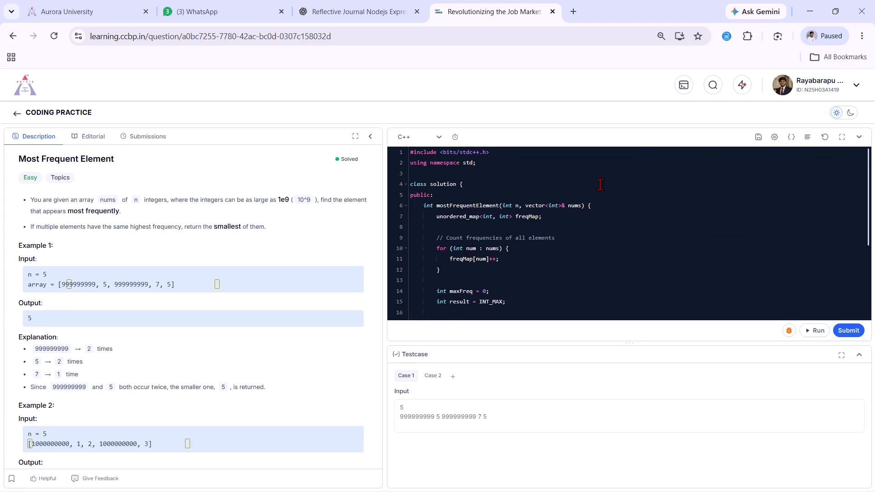
Widen the problem description pane slightly and copy a screenshot of the page from the site header down to the Example 1 explanation.
scroll(600, 184, "down", 1)
scroll(600, 184, "up", 2)
left_click_drag(385, 215, 415, 225)
key("Print")
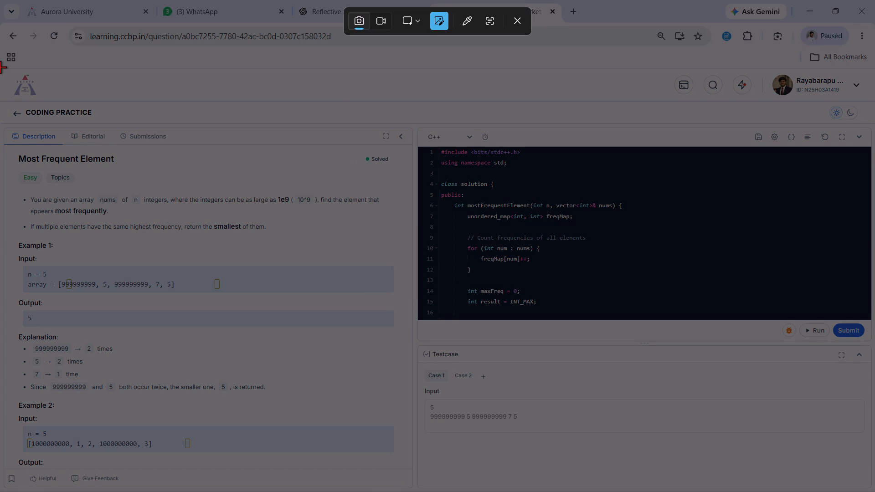
left_click_drag(0, 67, 874, 486)
scroll(516, 372, "right", 2)
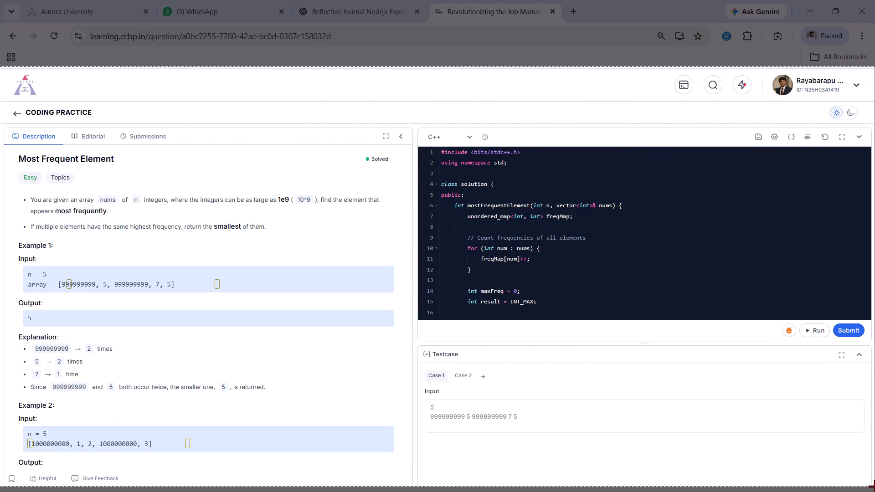
left_click_drag(874, 486, 874, 415)
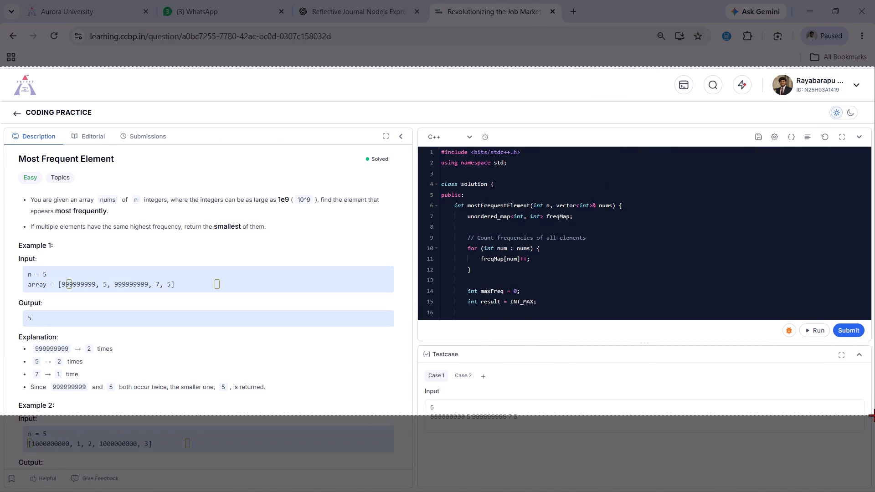
left_click_drag(874, 415, 874, 398)
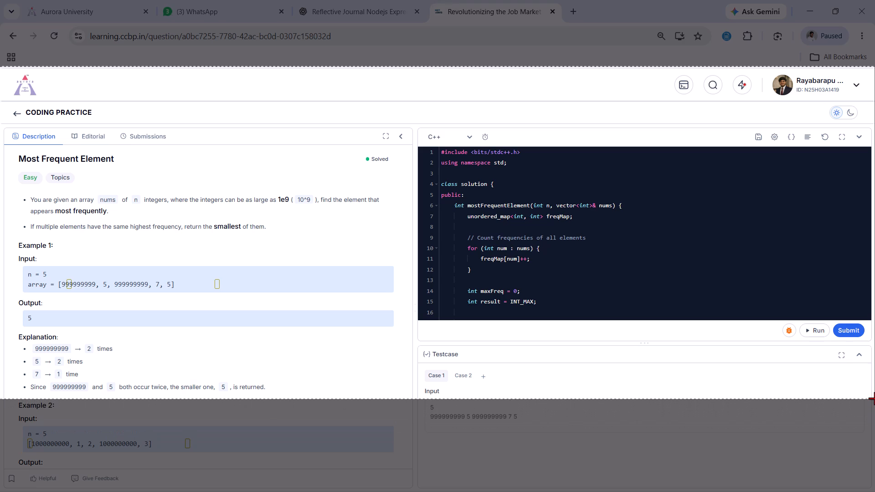
left_click_drag(874, 398, 874, 398)
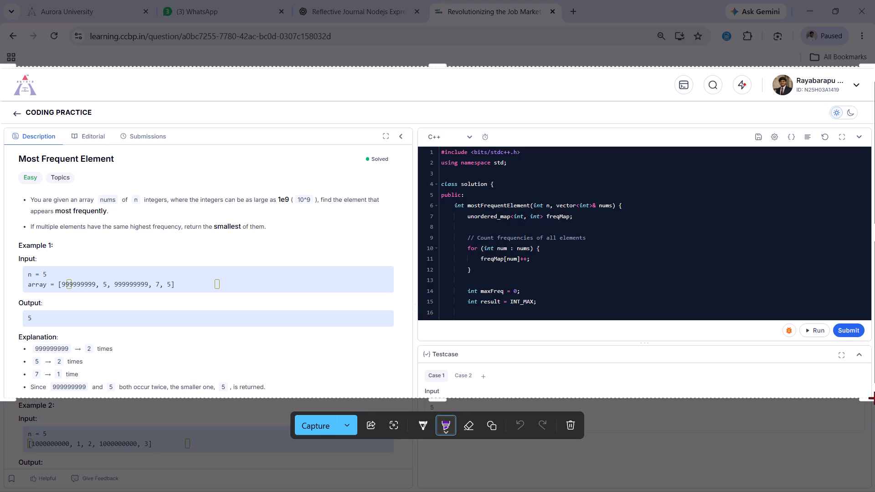
key("ctrl+c")
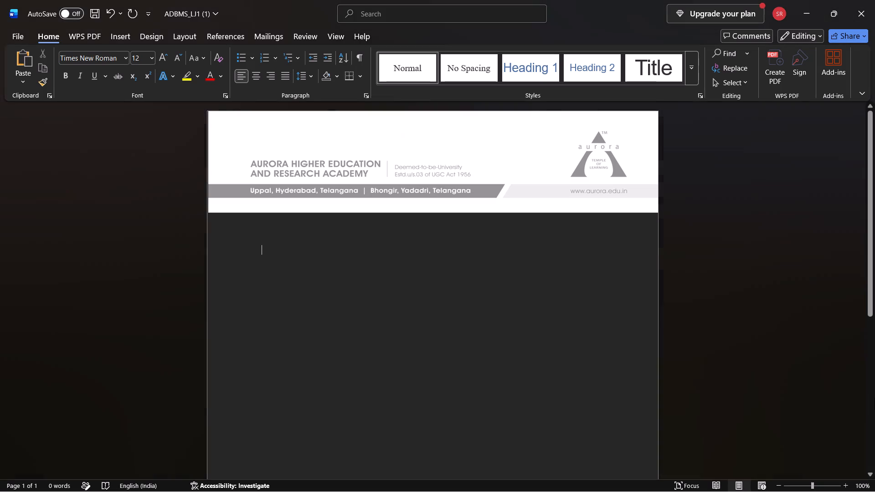
In the Word document, enter the item number "1." and paste the problem screenshot on the line below it.
key("1")
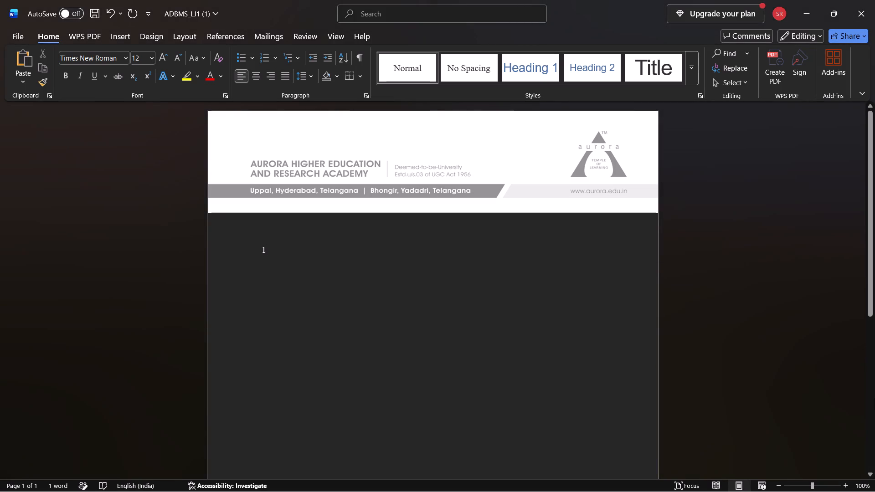
key("period")
key("Return")
key("ctrl+v")
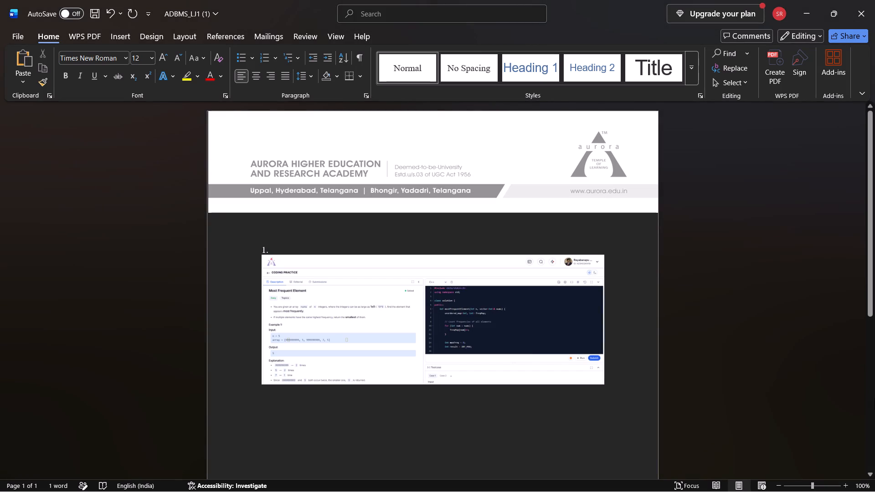
scroll(874, 398, "right", 6)
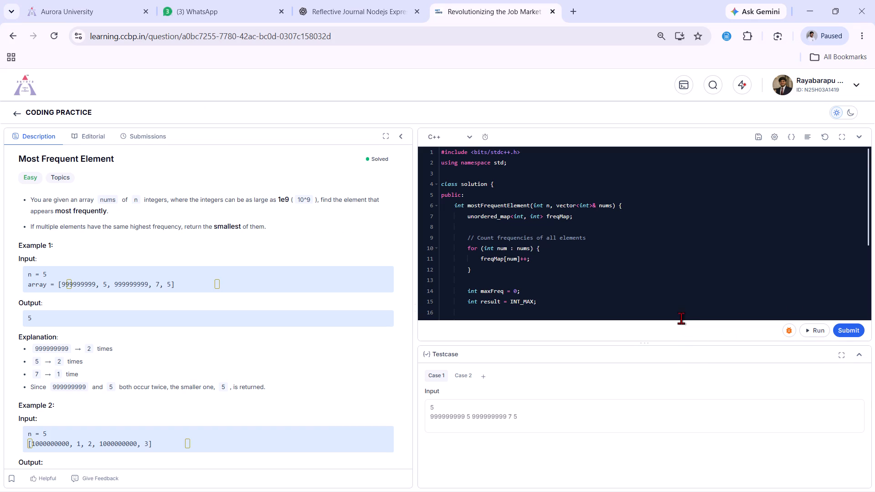
In Chrome, enlarge the code editor to show the solution through its last line and copy a screenshot of the whole problem page.
left_click_drag(672, 342, 670, 405)
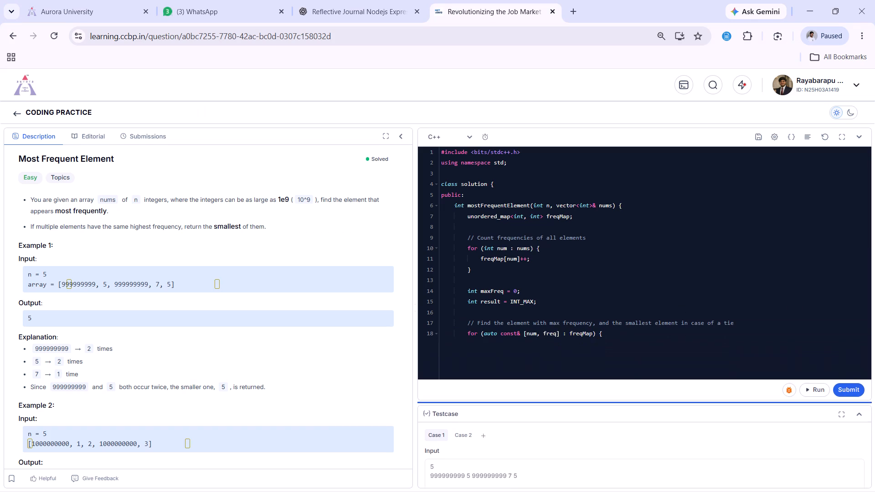
left_click_drag(670, 405, 669, 484)
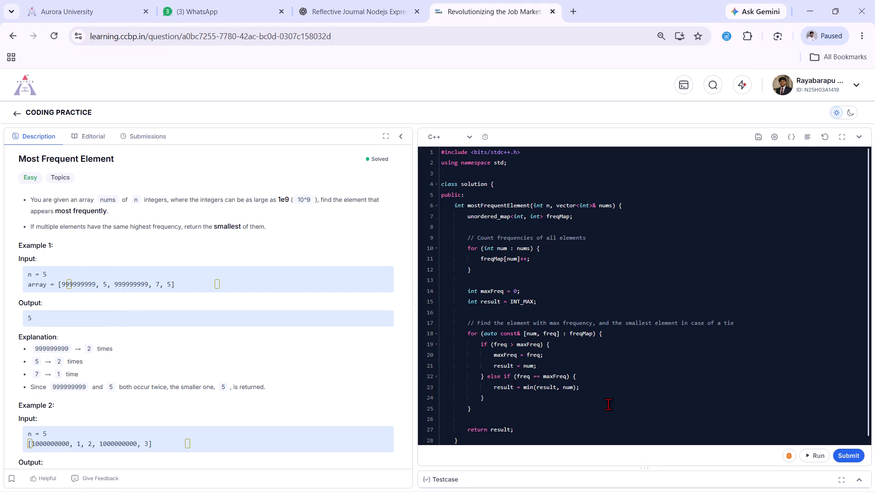
scroll(608, 404, "down", 5)
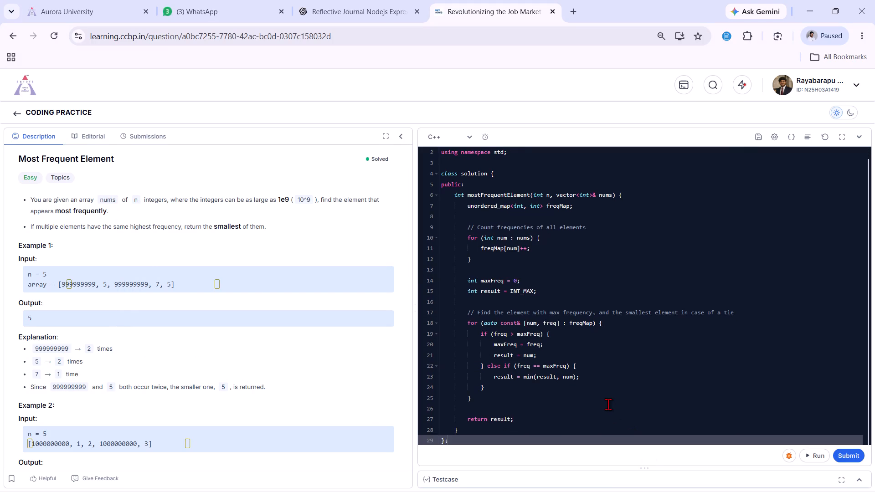
key("Print")
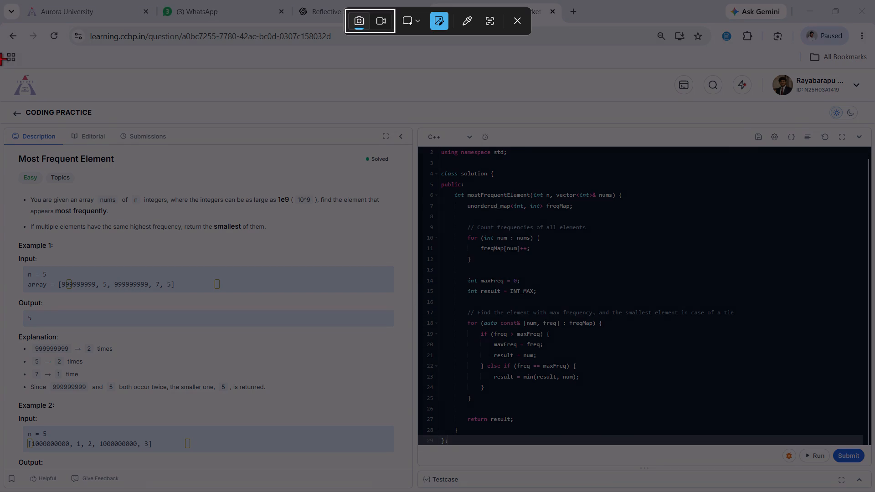
left_click_drag(0, 70, 874, 491)
scroll(509, 287, "right", 2)
scroll(874, 491, "right", 1)
key("ctrl+c")
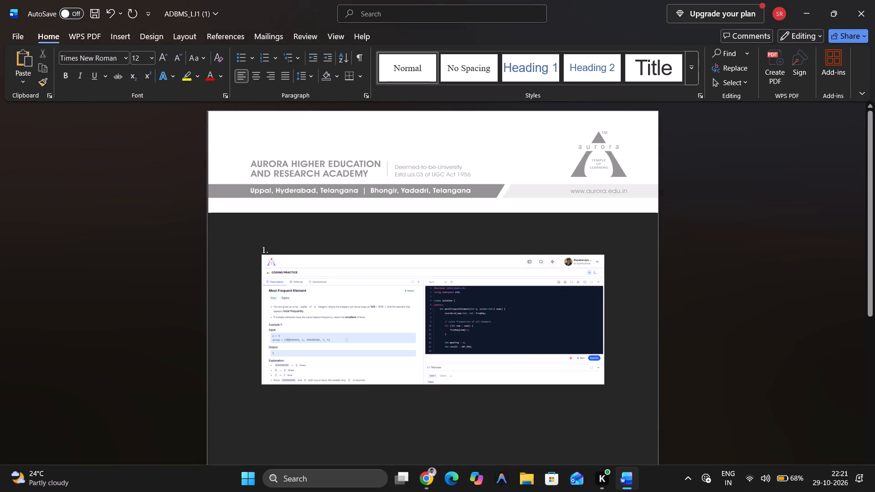
Replace the picture under item 1 in the Word document with the newly copied screenshot.
left_click(502, 353)
key("Delete")
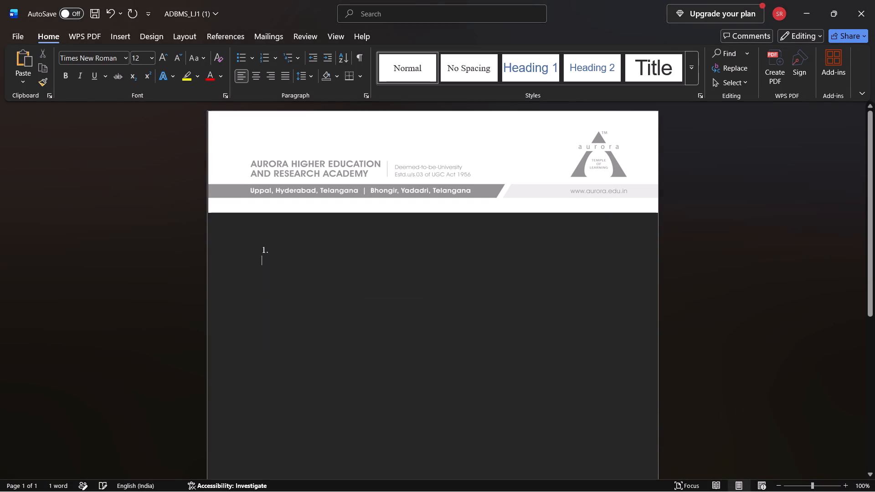
key("ctrl+v")
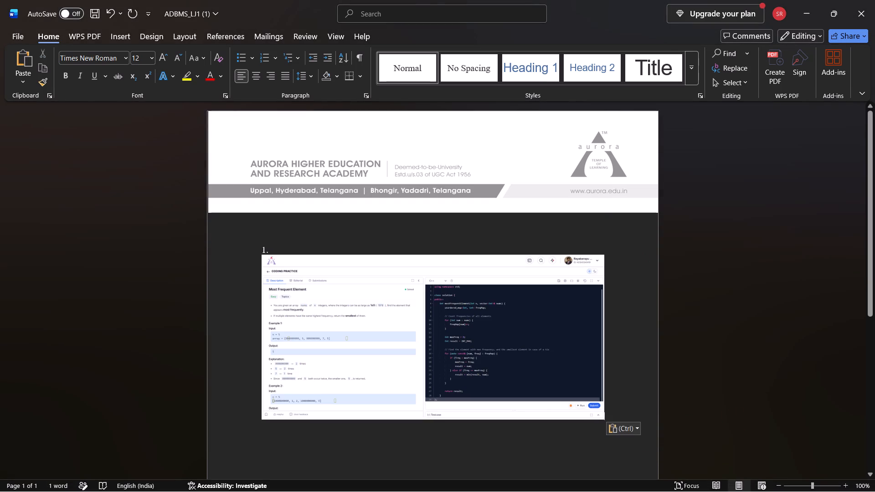
Add the label "OUTPUT:" in capitals below the screenshot, followed by a new line.
left_click(613, 408)
key("Return")
key("Return")
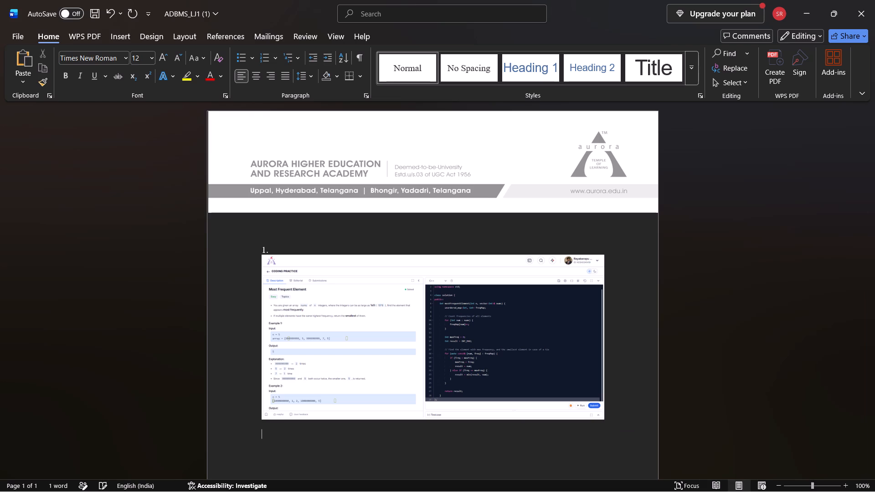
type("output")
key("BackSpace")
key("BackSpace")
key("BackSpace")
key("BackSpace")
key("BackSpace")
key("BackSpace")
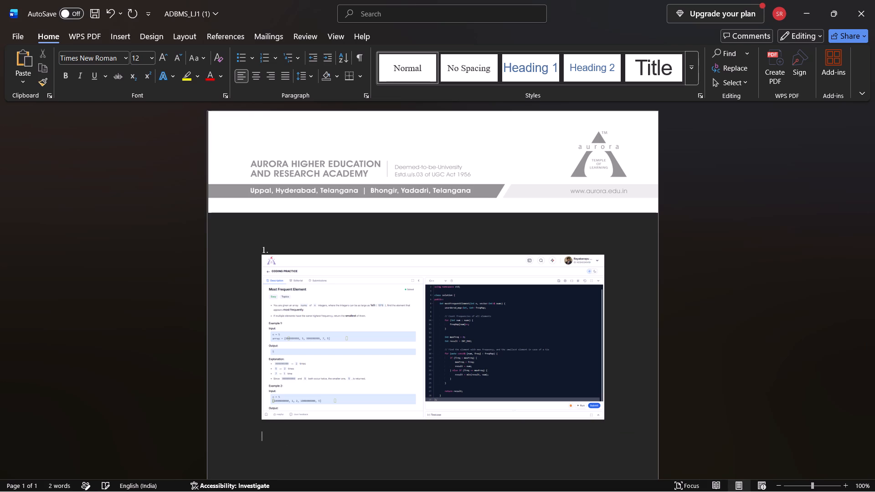
type("OUTPUT:")
key("Return")
Run the Most Frequent Element solution in Chrome, enlarge the testcase results area and copy a screenshot of the whole problem page.
left_click(811, 453)
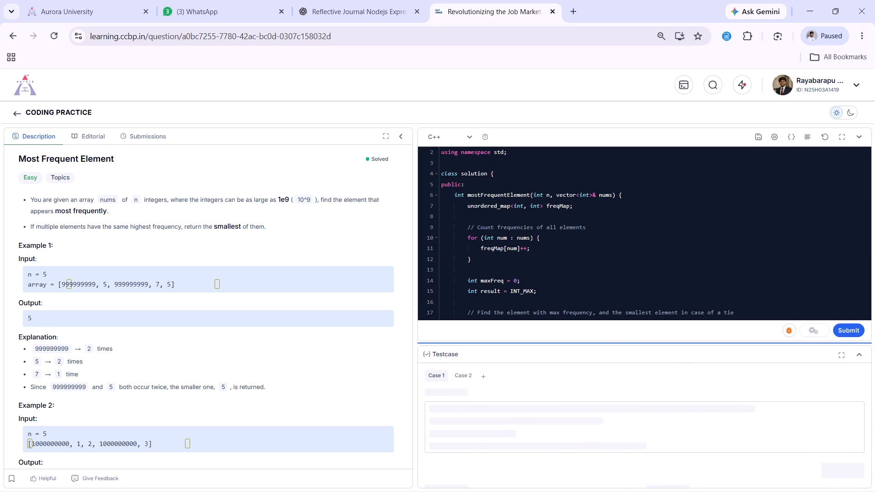
left_click_drag(607, 341, 634, 155)
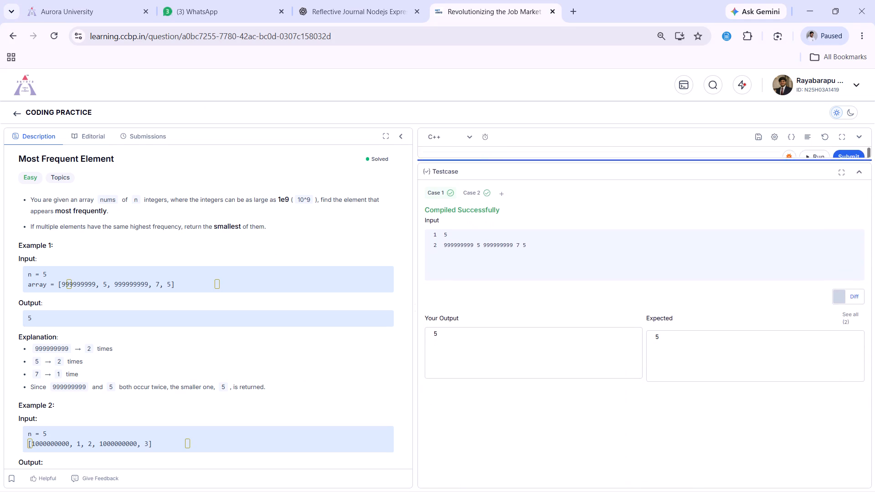
left_click_drag(634, 155, 634, 106)
key("Print")
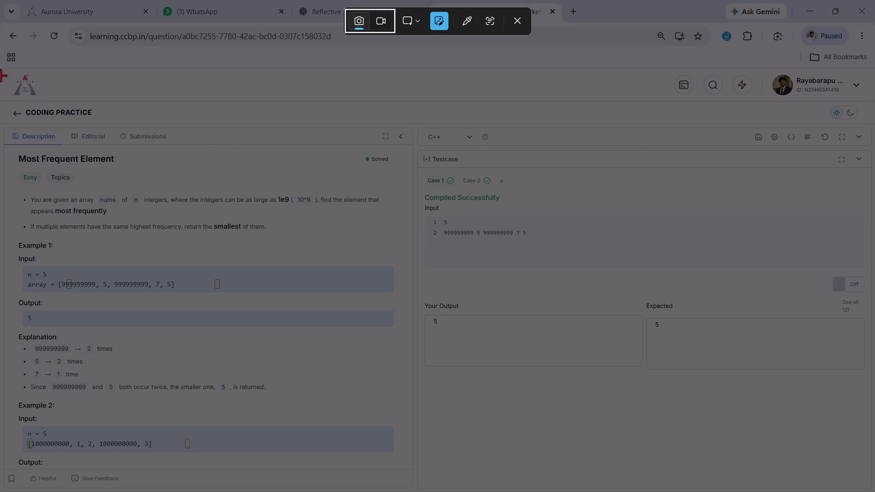
left_click_drag(0, 72, 874, 490)
scroll(623, 432, "right", 2)
key("ctrl+c")
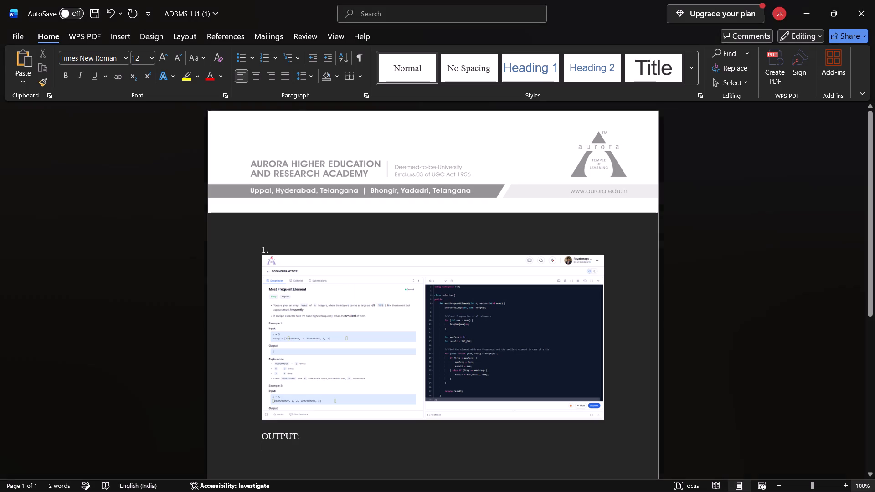
Paste the output screenshot below the "OUTPUT:" label in the Word document.
key("ctrl+v")
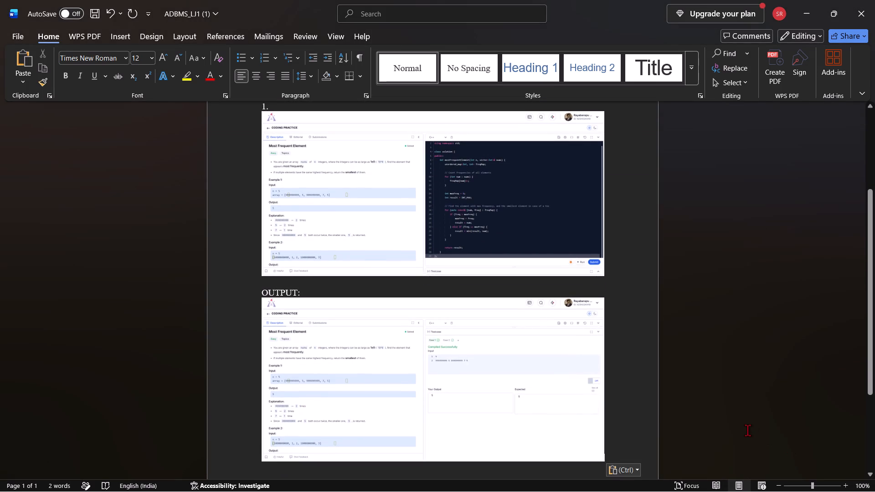
Format the item number "1." above the first screenshot as bold with font size 15.
scroll(549, 333, "up", 1)
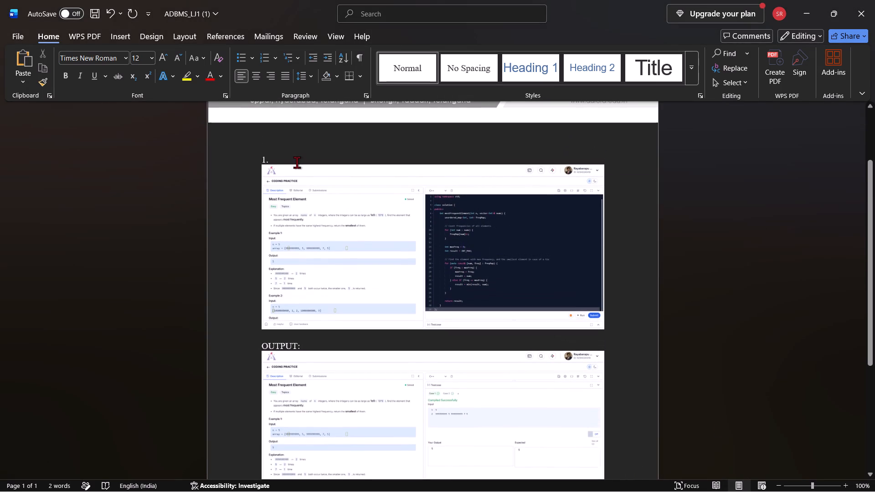
left_click(287, 158)
left_click_drag(287, 158, 261, 158)
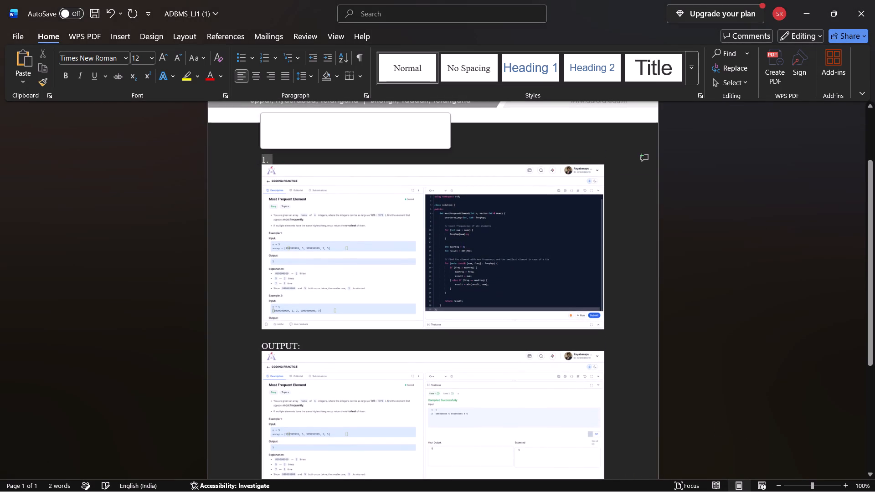
left_click(332, 122)
type("15")
left_click(272, 136)
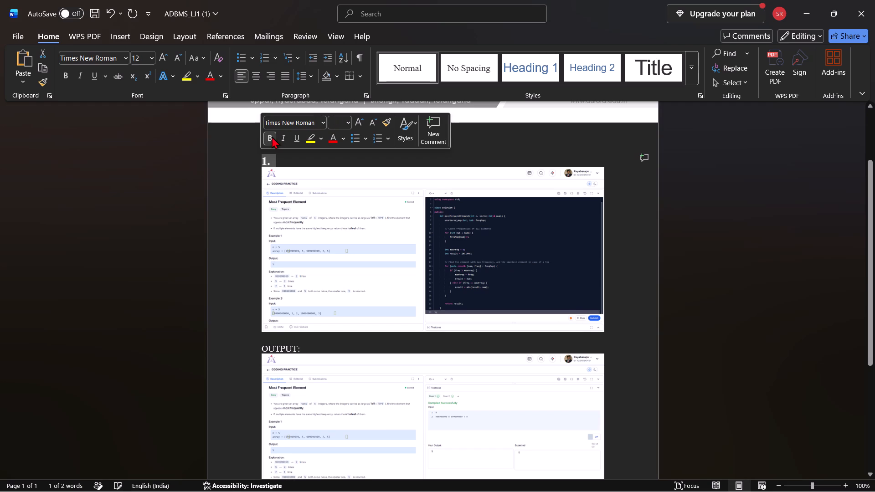
key("Return")
Add the heading text "MOST FREQUENT ELEMENT" in capitals directly after the item number "1.".
left_click(280, 164)
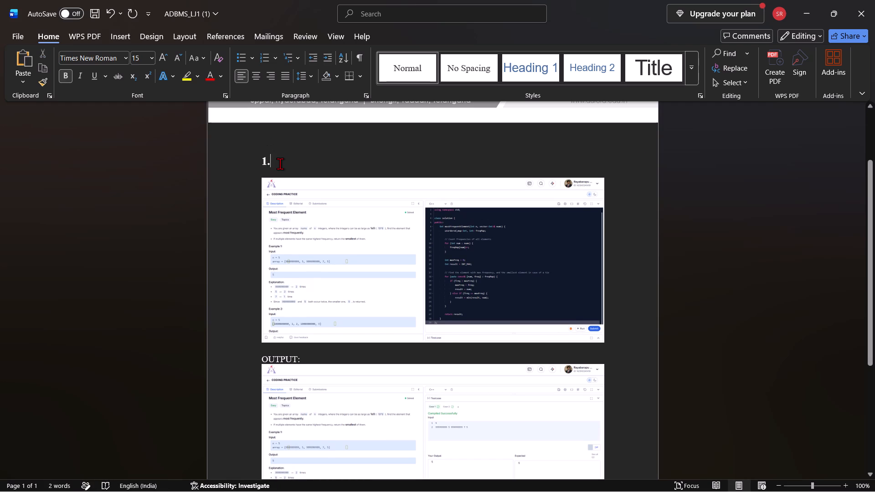
type("MOST")
key("space")
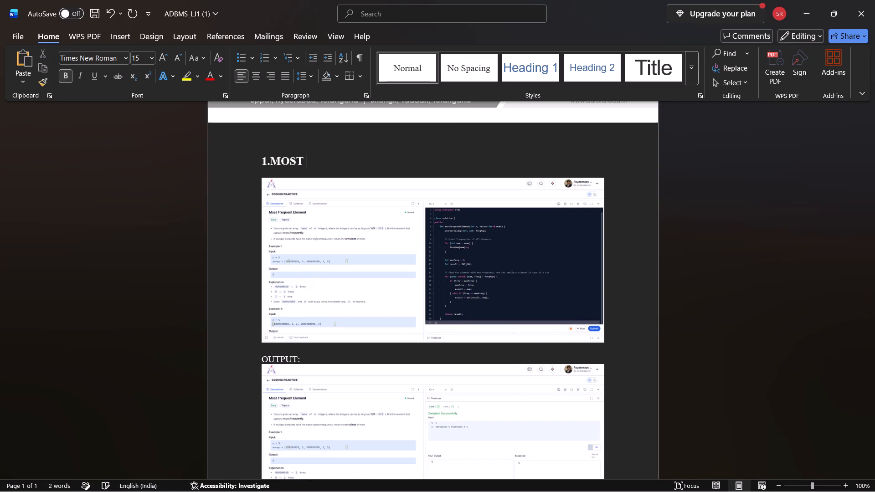
scroll(280, 164, "up", 4, "ctrl")
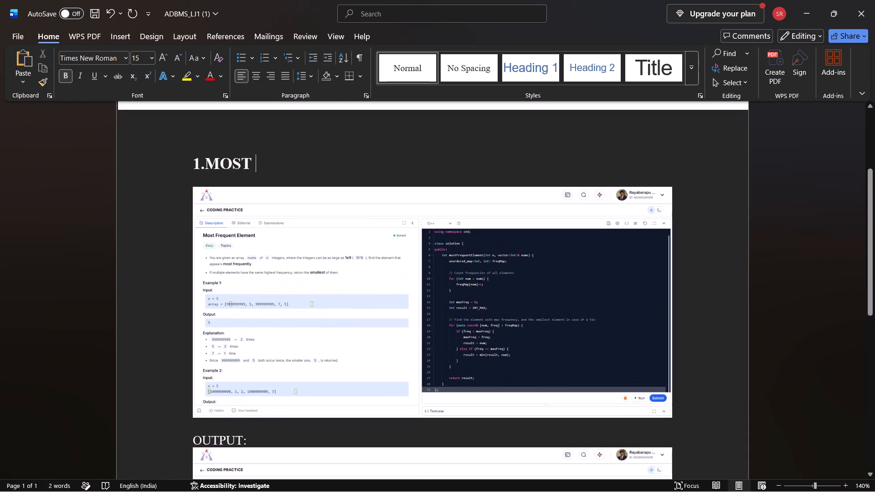
type("FRE")
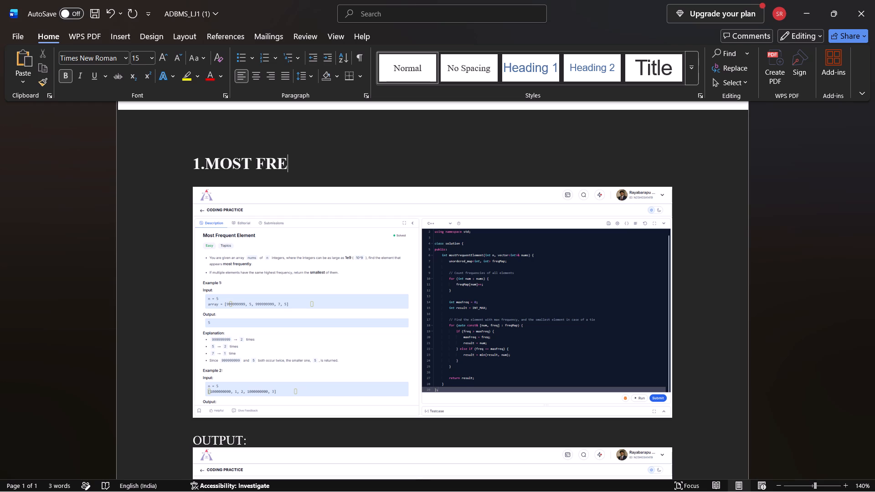
key("q")
key("u")
type("ENT")
key("space")
type("ELE")
type("MENT")
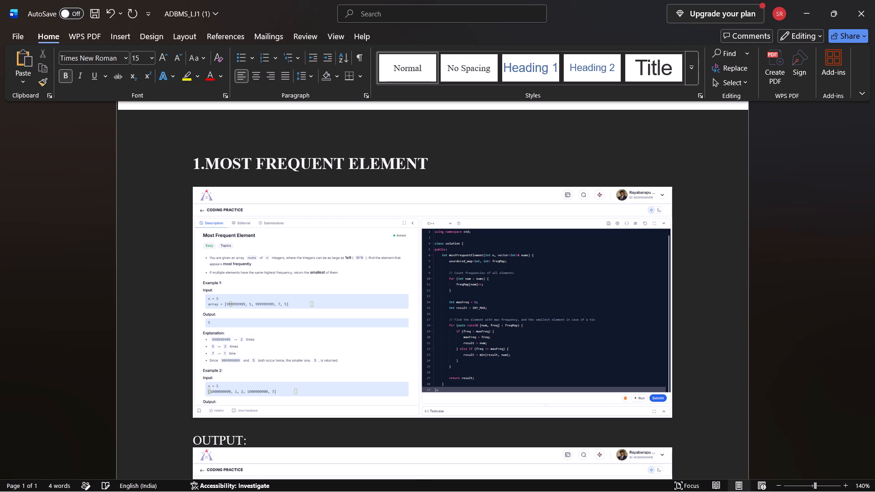
Review the heading, solution screenshot and output screenshot of item 1, including a close look at the solution code.
scroll(280, 164, "down", 1)
scroll(280, 164, "down", 1, "ctrl")
scroll(280, 164, "up", 3)
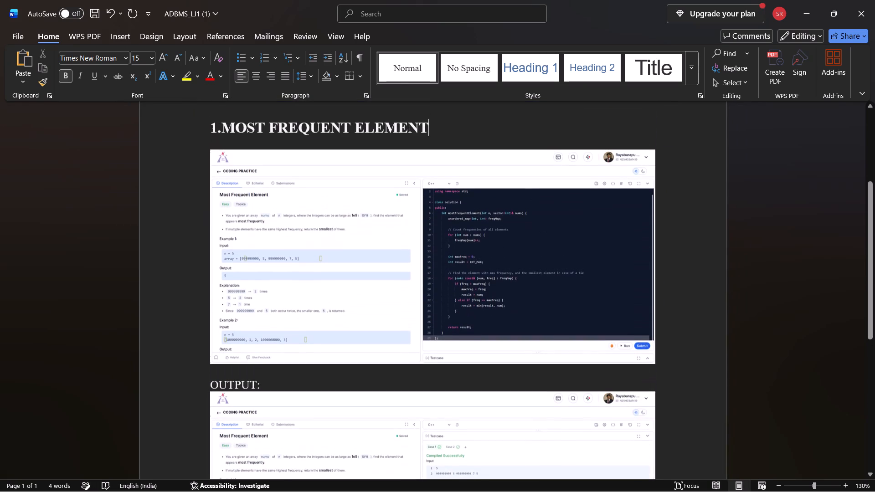
key("Return")
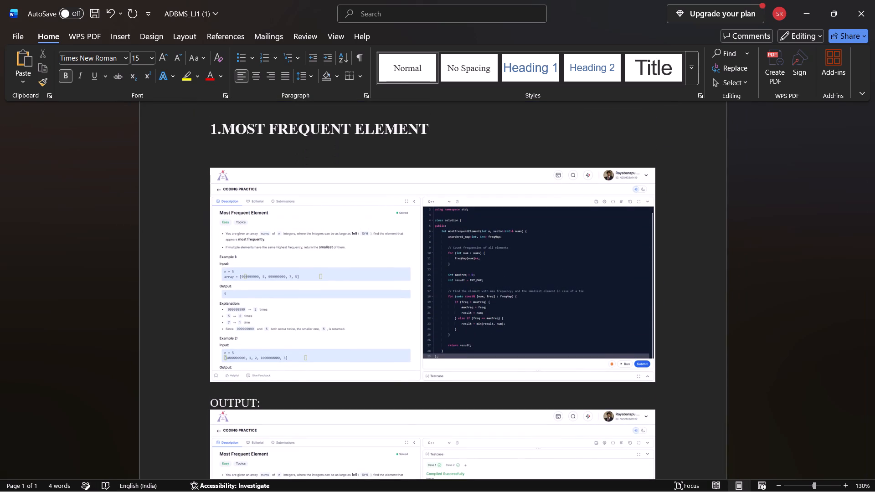
key("BackSpace")
scroll(378, 132, "down", 1, "ctrl")
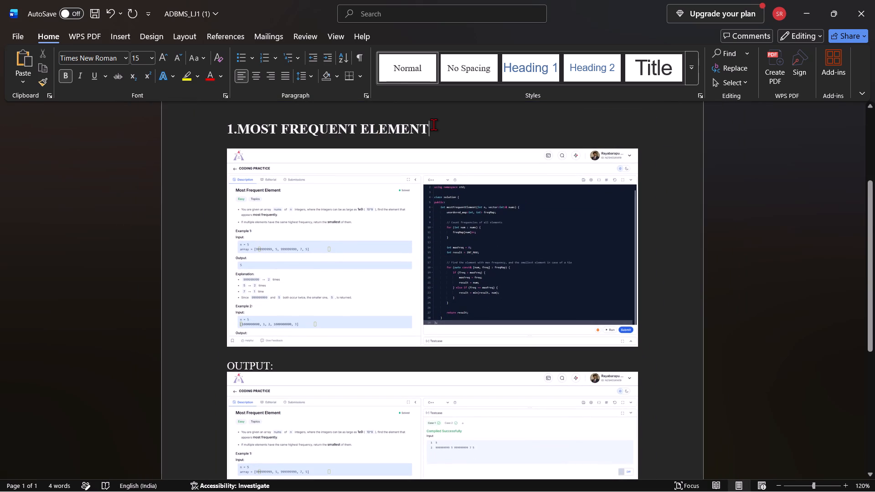
scroll(433, 124, "down", 1)
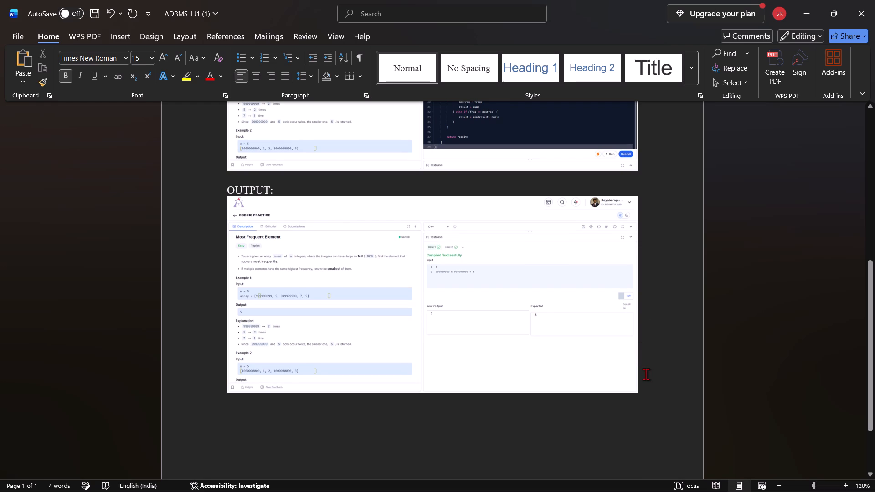
left_click(646, 374)
scroll(646, 374, "up", 1)
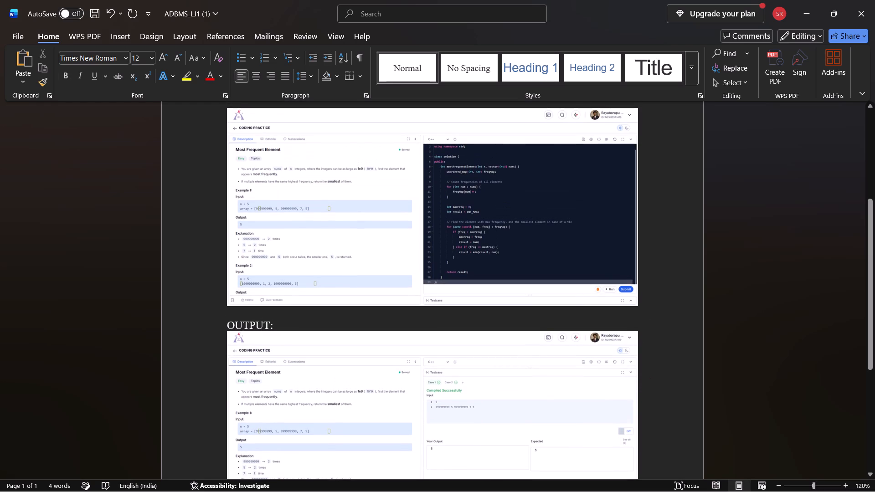
scroll(570, 309, "up", 4, "ctrl")
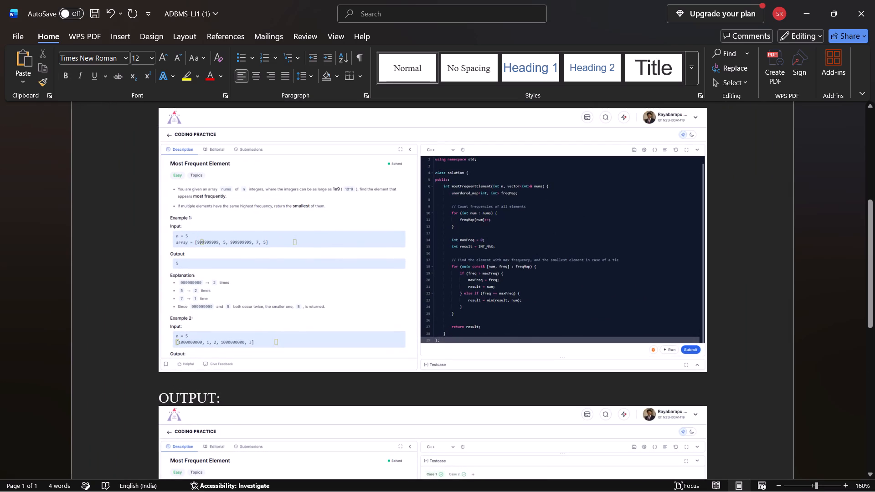
scroll(570, 309, "up", 7, "ctrl")
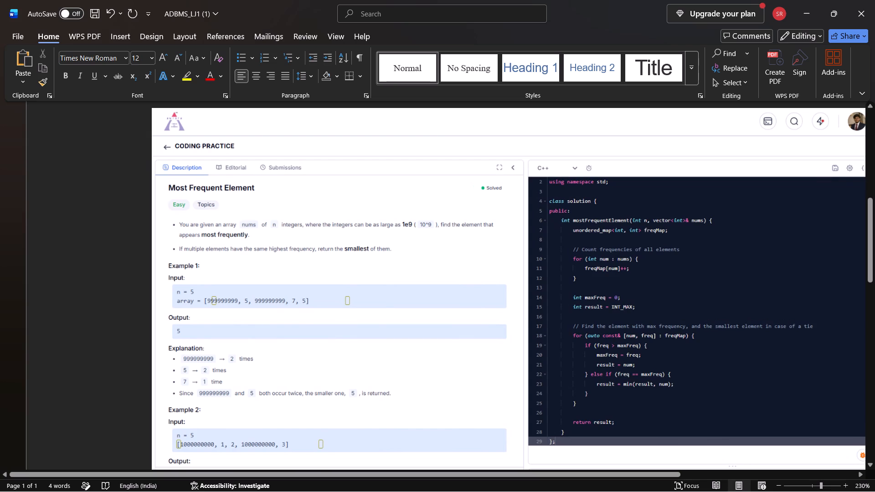
scroll(570, 309, "down", 6, "ctrl")
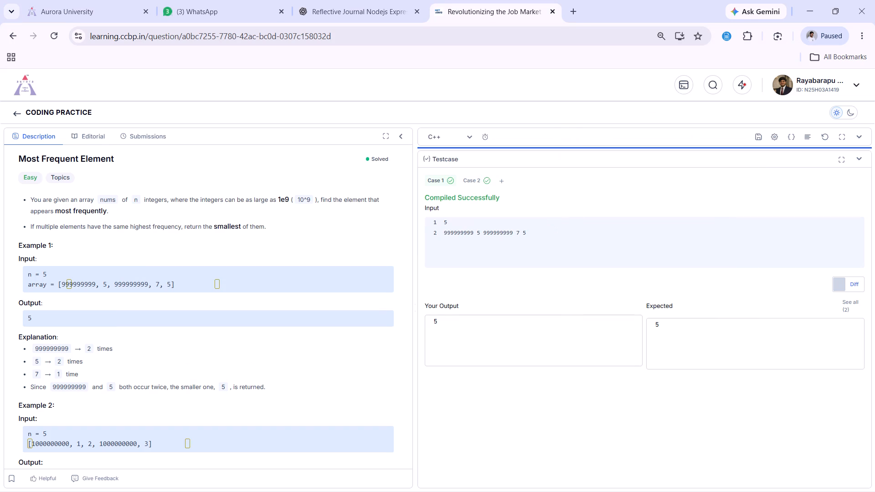
In Chrome, enlarge the code editor to show the solution through its last line.
left_click_drag(558, 148, 542, 489)
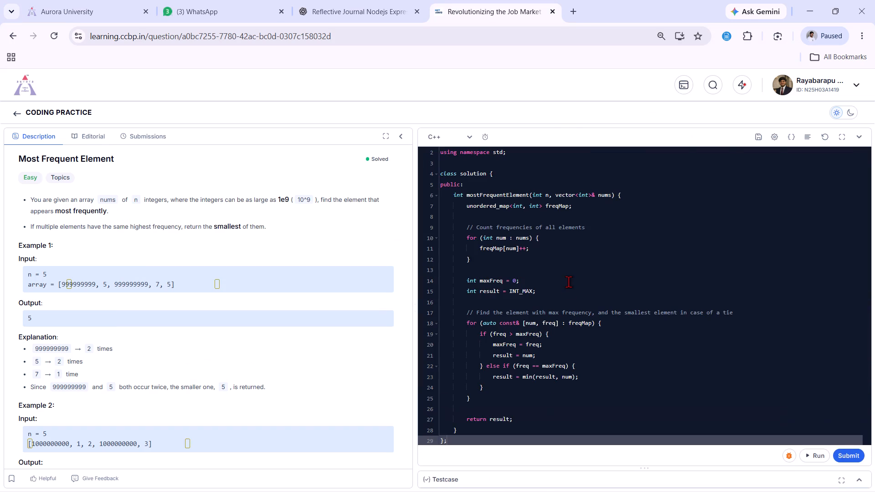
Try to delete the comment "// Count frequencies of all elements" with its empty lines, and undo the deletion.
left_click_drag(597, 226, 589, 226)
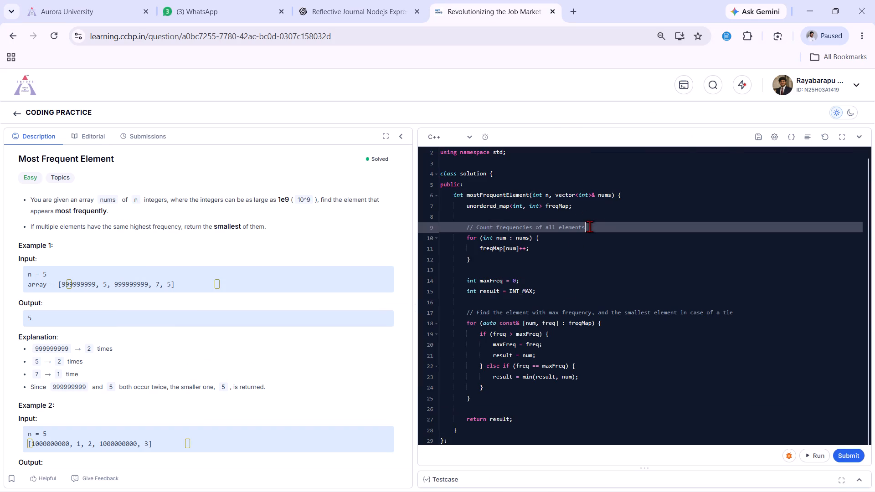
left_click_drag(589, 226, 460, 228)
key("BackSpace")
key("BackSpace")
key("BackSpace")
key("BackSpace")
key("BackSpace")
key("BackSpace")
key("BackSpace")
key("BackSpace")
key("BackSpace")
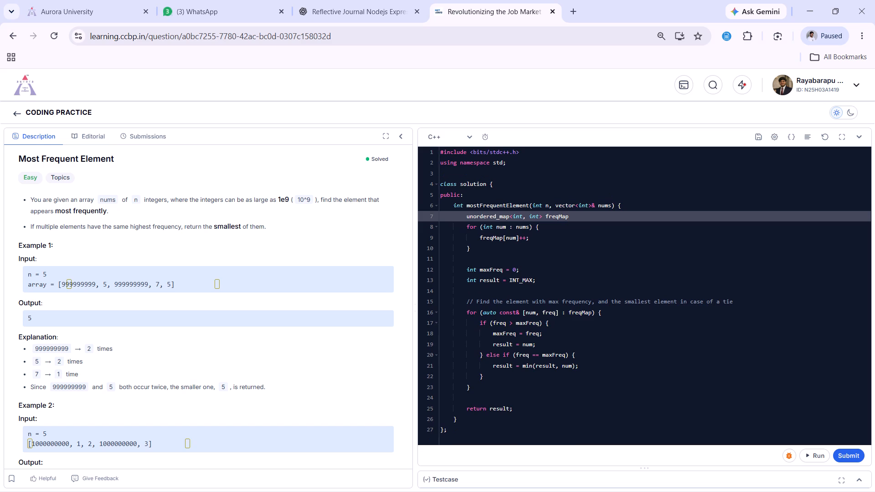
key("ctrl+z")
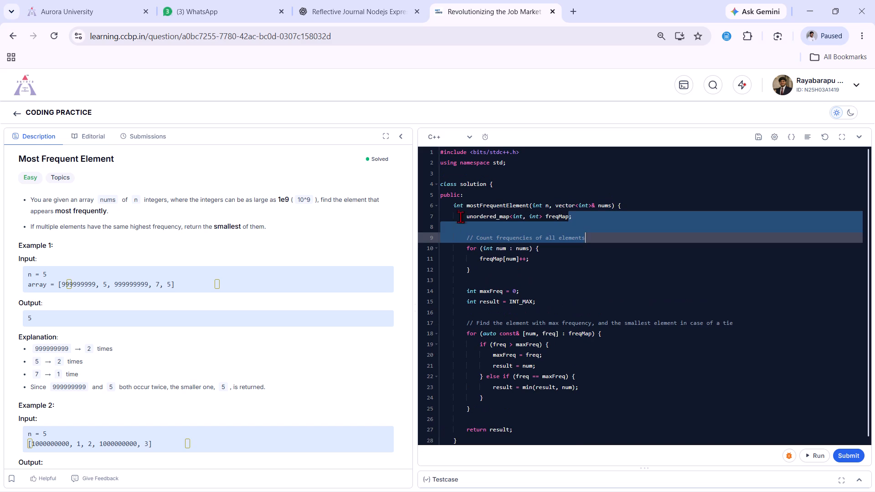
Delete the comment "// Count frequencies of all elements" and the empty line above it, keeping the semicolon after freqMap.
left_click(571, 235)
left_click_drag(577, 219, 579, 220)
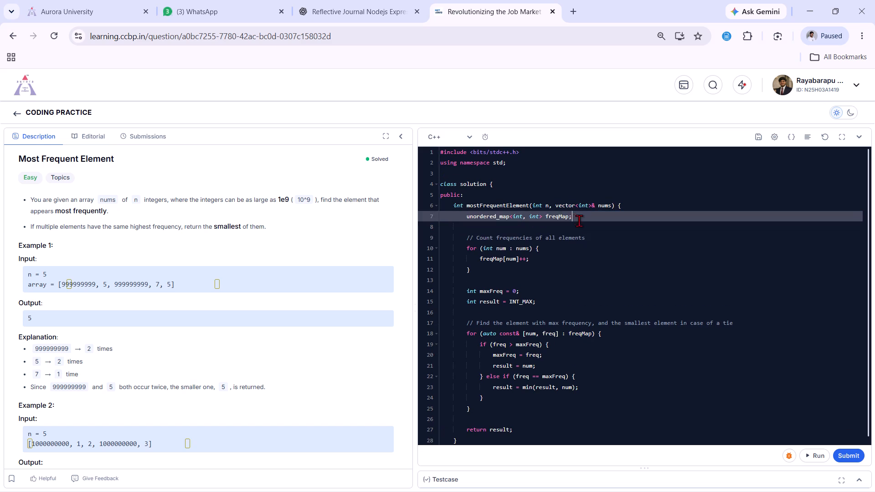
left_click_drag(579, 220, 587, 235)
key("BackSpace")
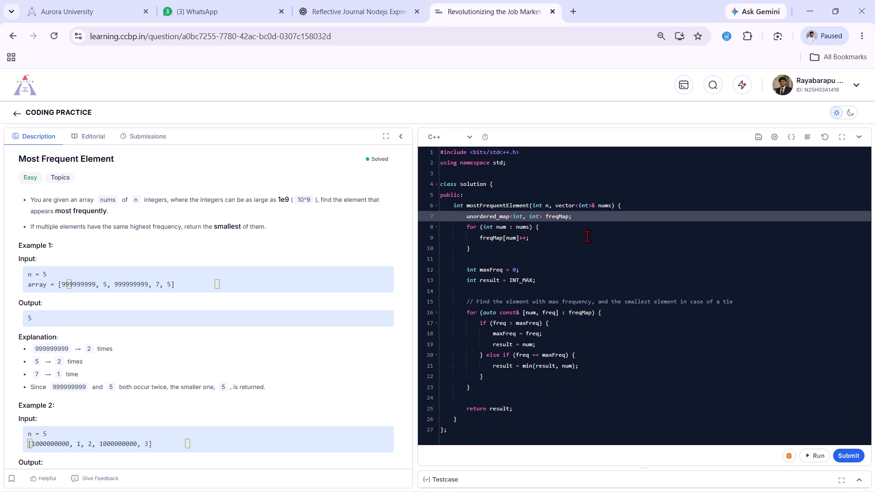
Delete the comment starting "// Find the element with max frequency" and the empty line above it, ending the preceding line at "INT_MAX;".
left_click_drag(540, 279, 727, 306)
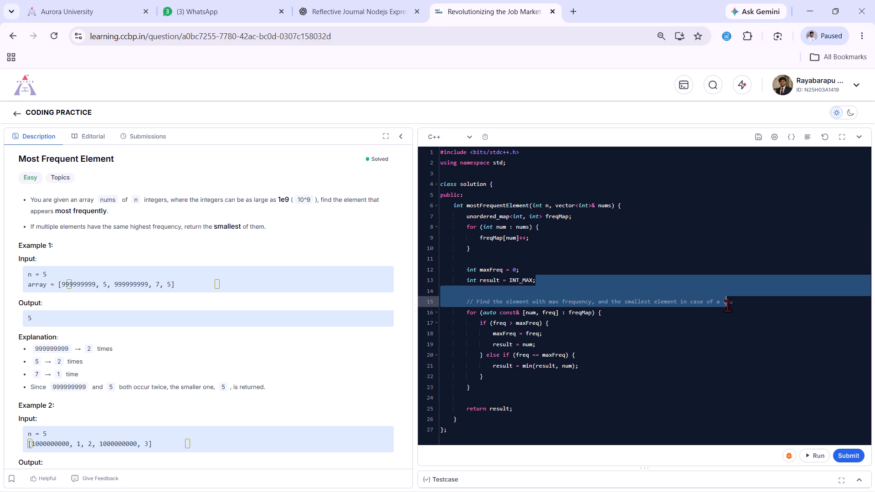
key("BackSpace")
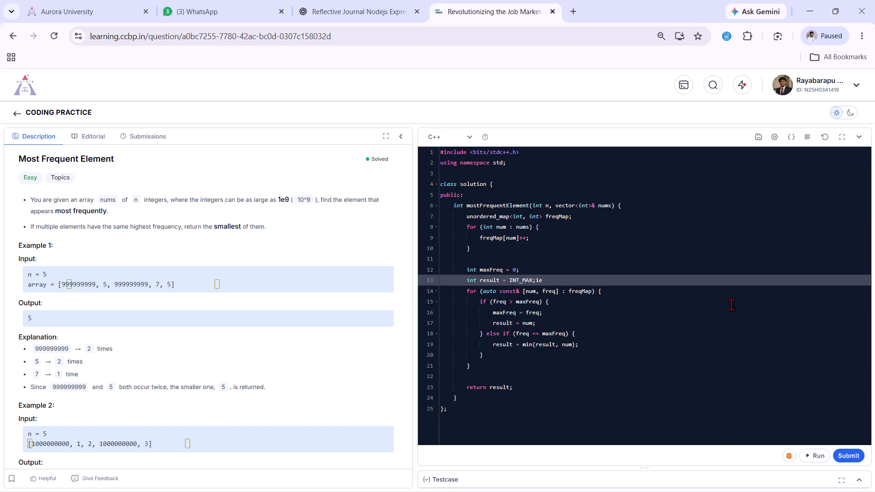
key("Right")
key("Right")
key("BackSpace")
key("BackSpace")
Run the edited solution and enlarge the code editor again to show all of its code.
left_click(812, 454)
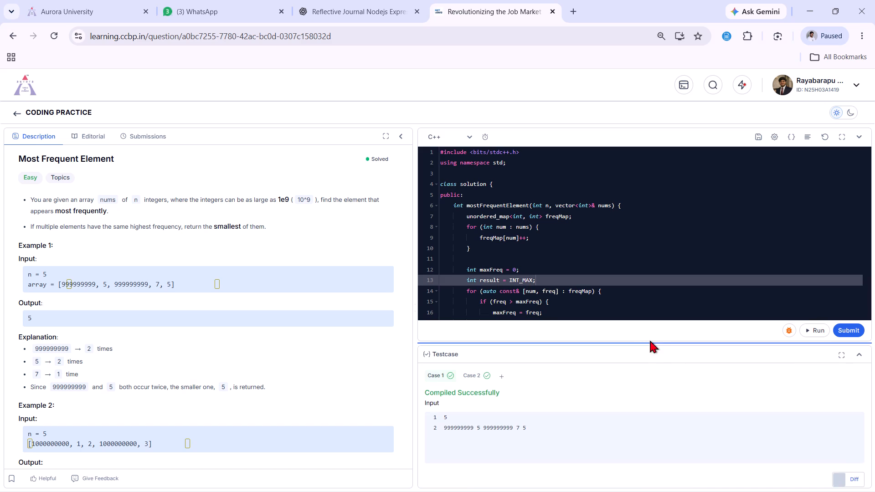
left_click_drag(649, 343, 652, 491)
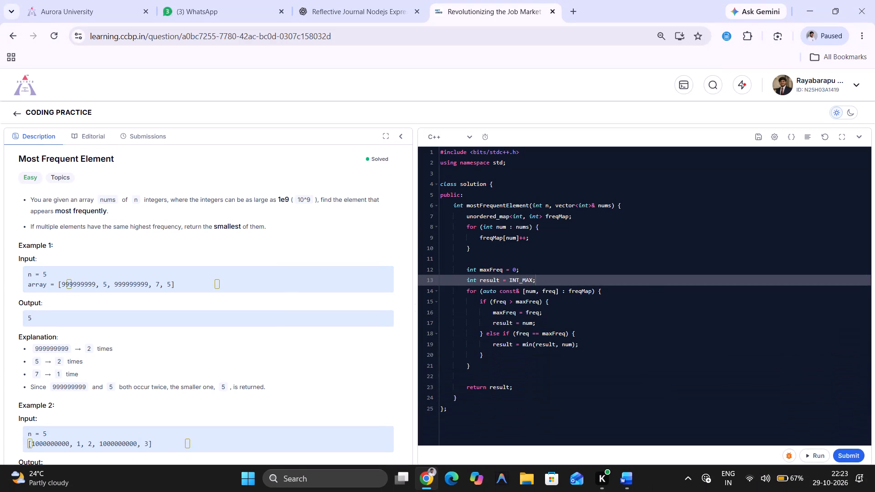
Capture and copy a screenshot of the Most Frequent Element page, covering the problem description and the comment-free code.
key("Print")
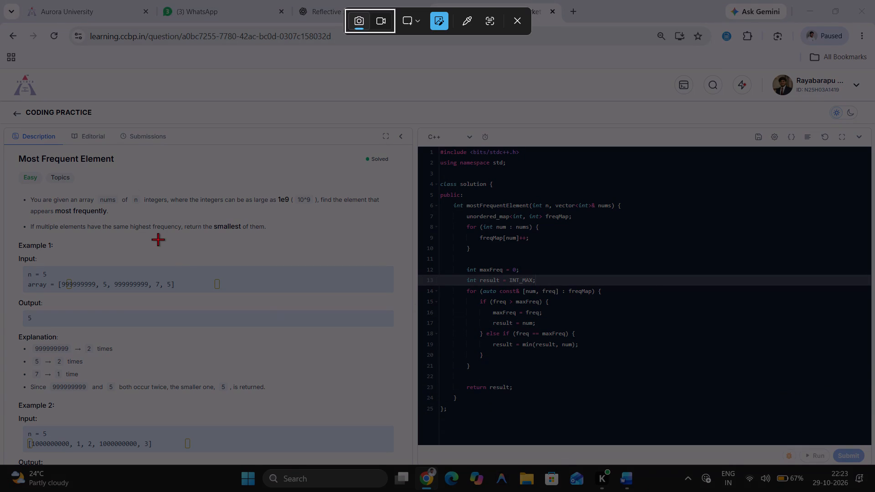
key("Escape")
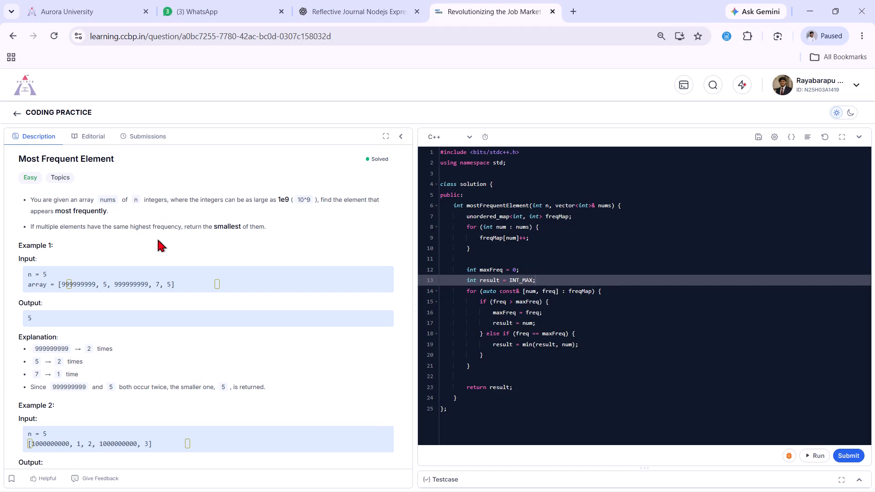
key("Print")
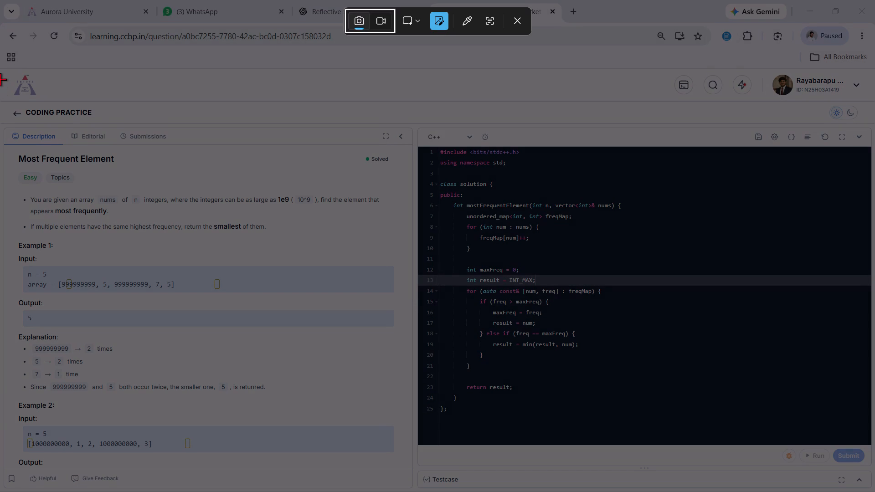
left_click_drag(0, 69, 874, 485)
scroll(720, 362, "right", 2)
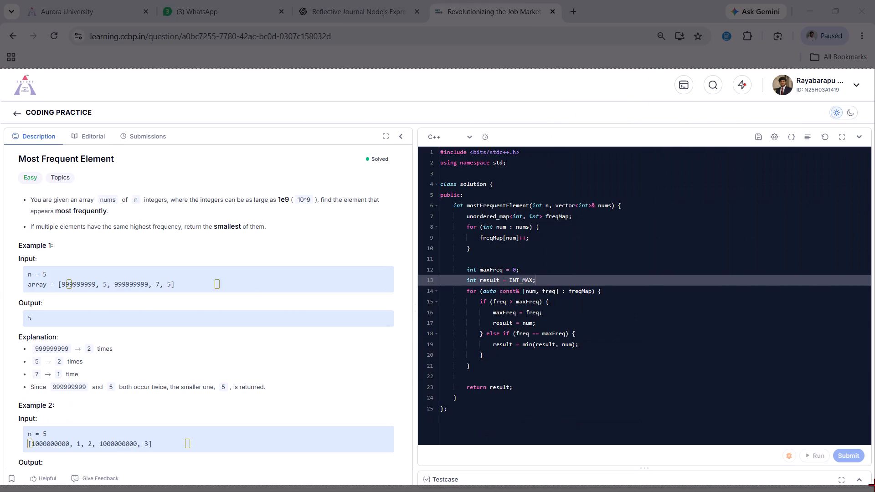
left_click_drag(874, 485, 874, 455)
key("ctrl+c")
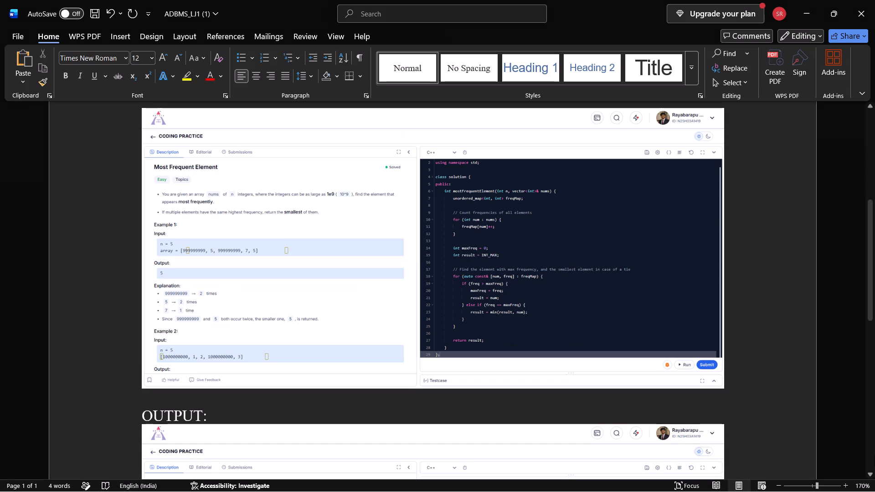
In Word, replace the commented-code screenshot under "1.MOST FREQUENT ELEMENT" with the new capture.
left_click(579, 222)
key("Delete")
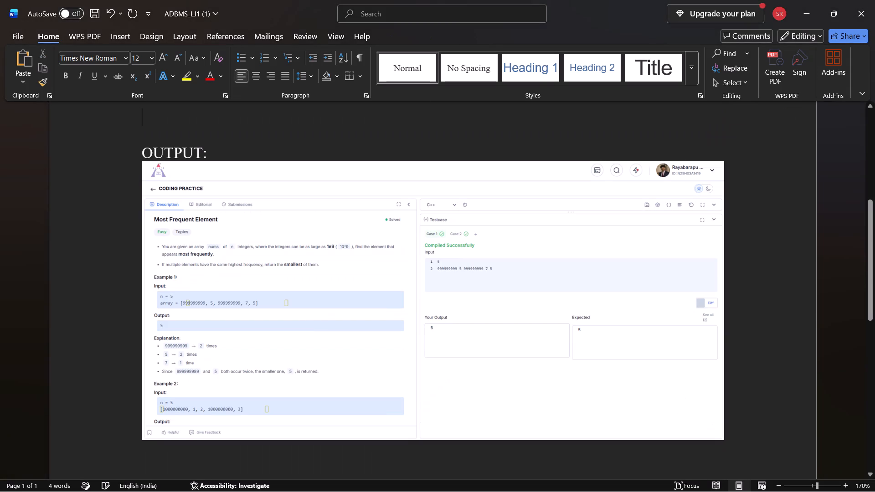
key("ctrl+v")
scroll(579, 222, "up", 1)
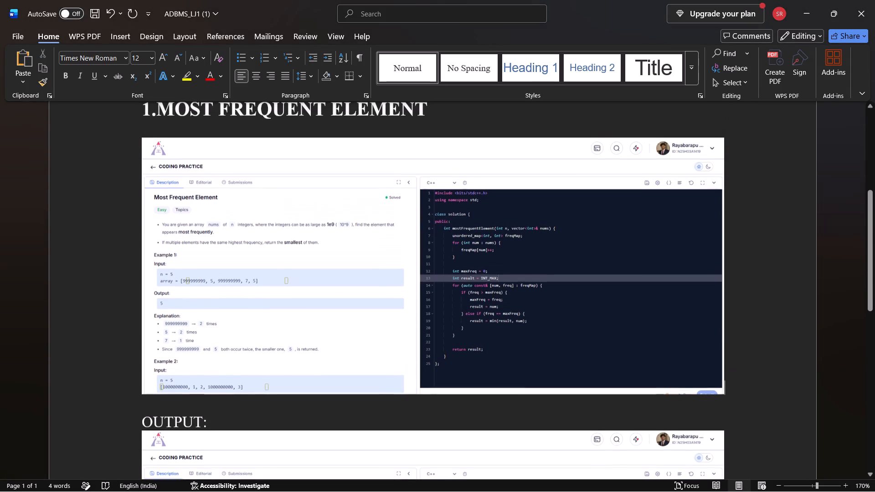
scroll(579, 222, "up", 1)
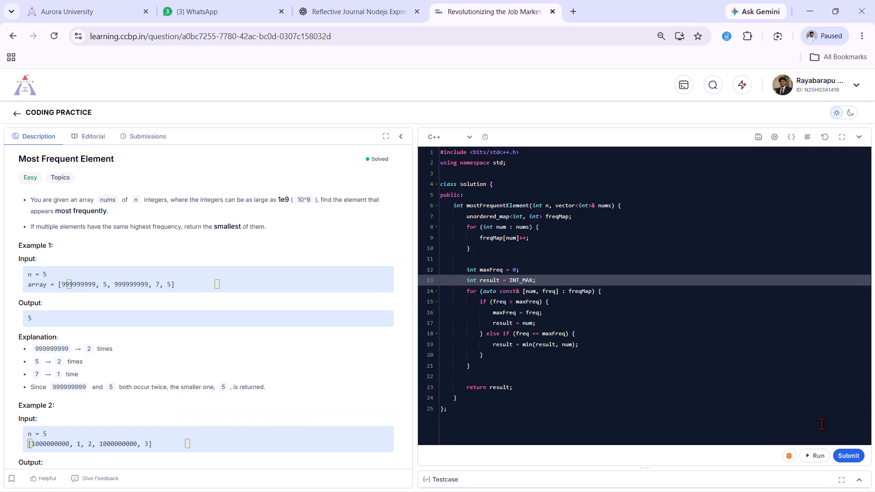
In Chrome, submit the comment-free Most Frequent Element solution.
left_click(844, 452)
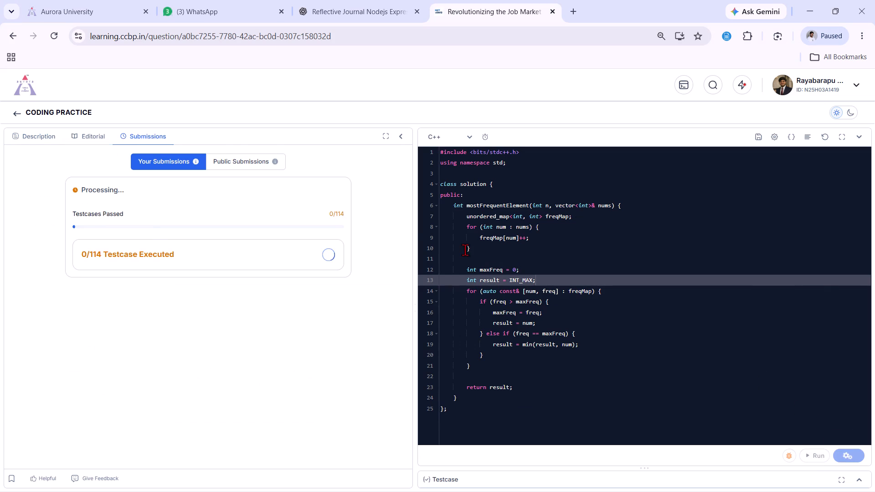
Back in Word, add empty lines below the output screenshot until a second page begins.
scroll(465, 250, "down", 1)
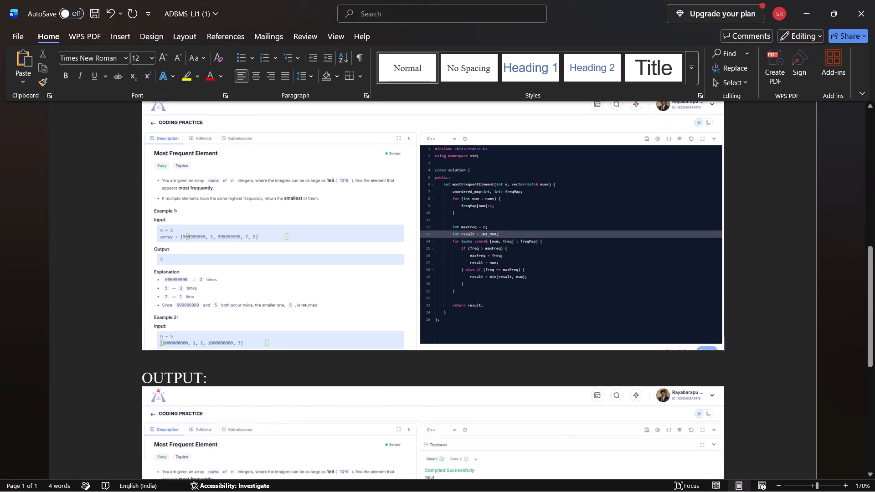
scroll(465, 250, "down", 1)
scroll(465, 250, "up", 2)
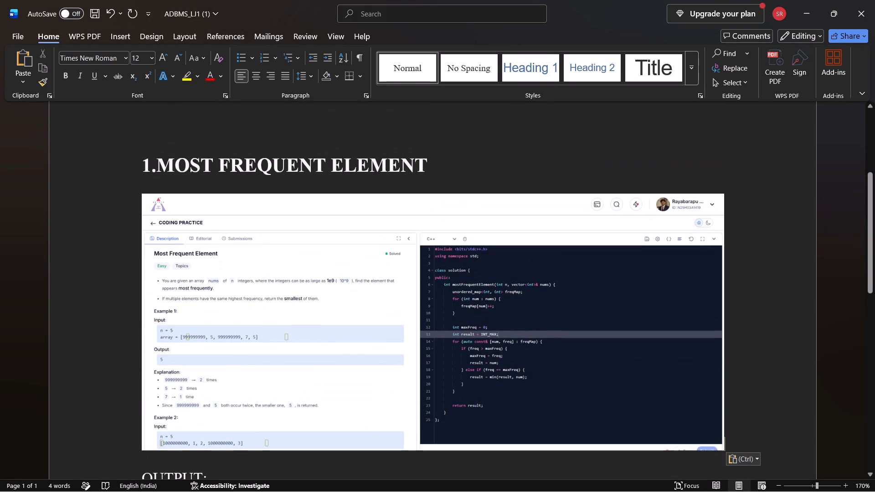
scroll(465, 250, "up", 1)
scroll(465, 250, "down", 2)
scroll(465, 250, "down", 8, "ctrl")
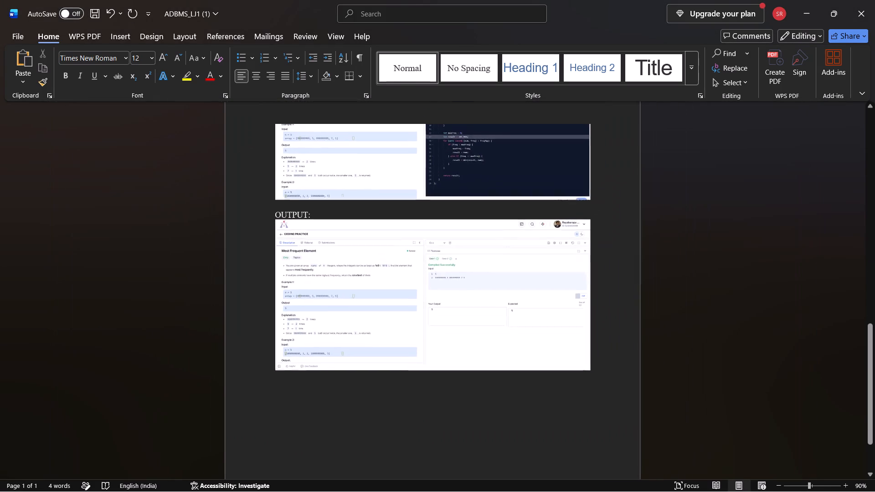
left_click(604, 361)
key("Return")
key("Return")
key("Return")
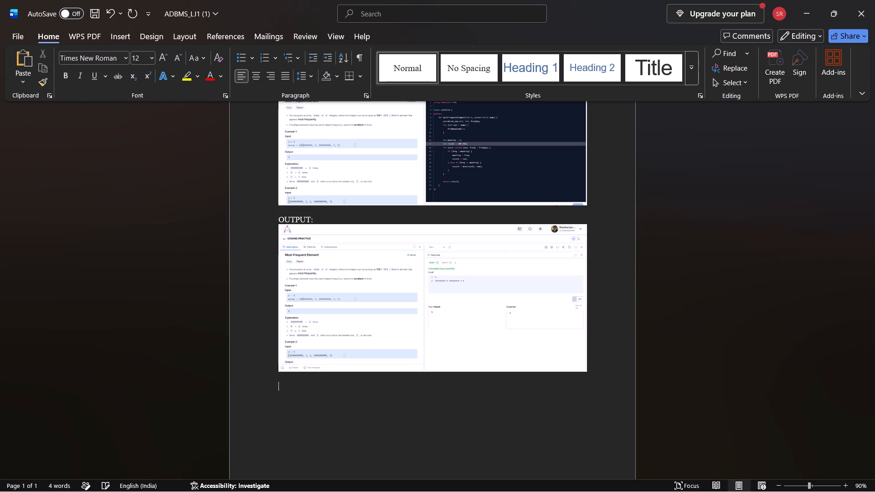
key("Return")
key("Return")
scroll(604, 361, "down", 2)
key("Return")
key("Return")
key("Return")
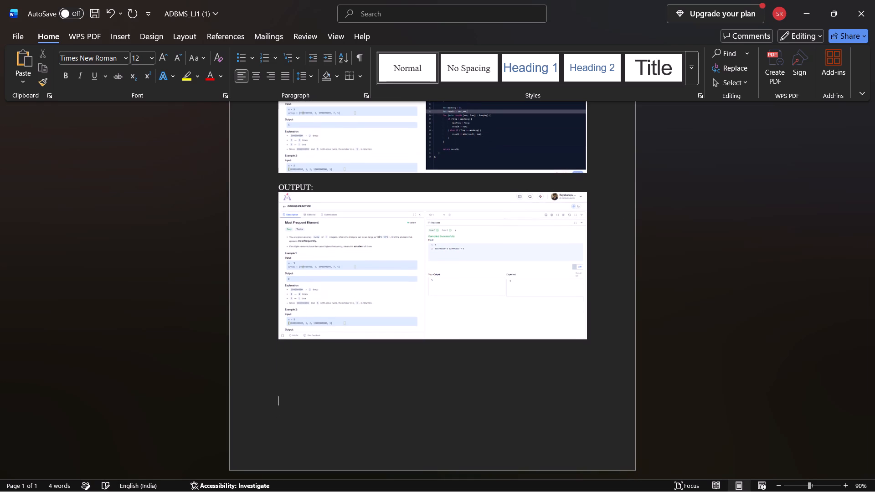
key("Return")
key("Return")
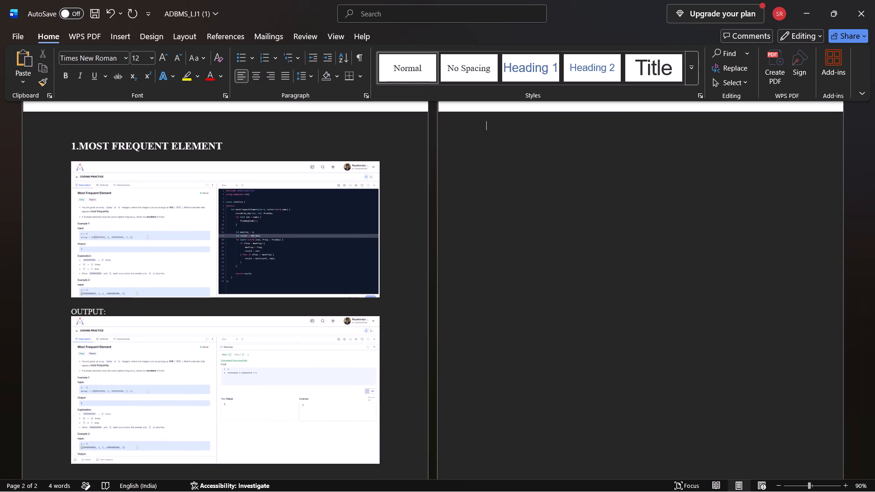
Begin the next problem's heading with "2." at the top of the second page and set its font to 15 pt bold.
type("2.")
key("BackSpace")
key("BackSpace")
type("2.")
scroll(604, 361, "up", 2, "ctrl")
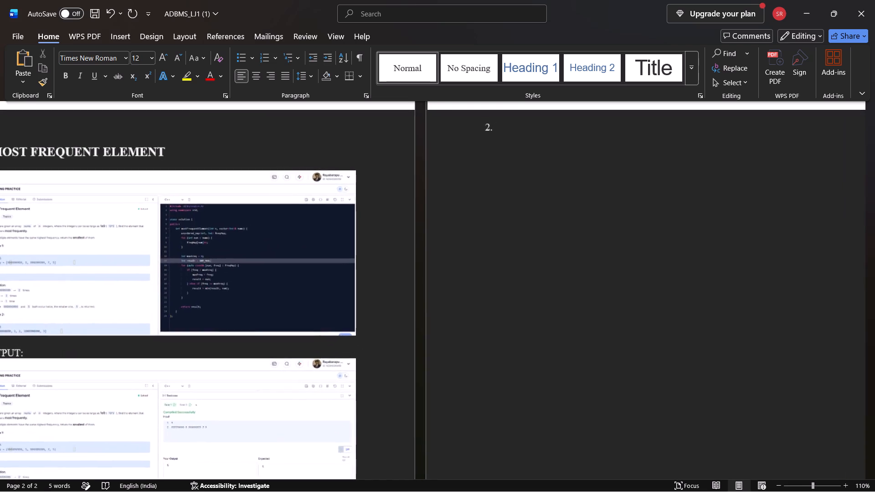
scroll(604, 361, "up", 1)
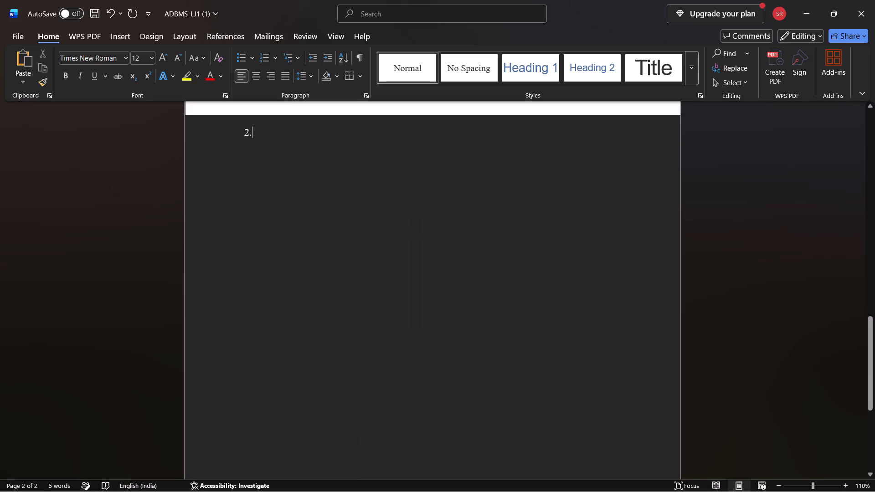
right_click(267, 142)
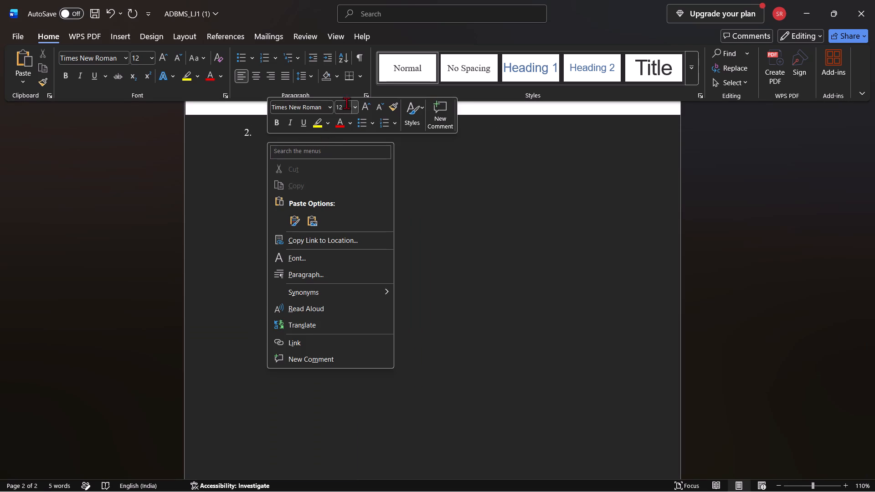
left_click(342, 107)
type("15")
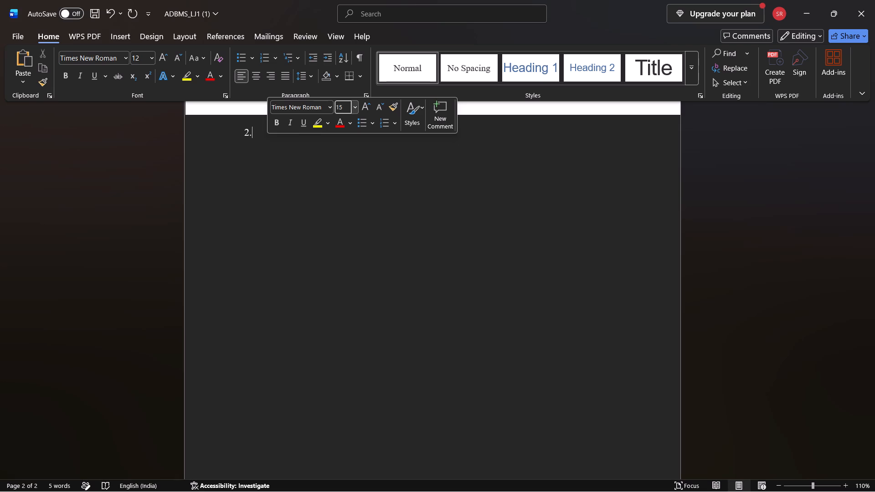
left_click(280, 121)
key("Return")
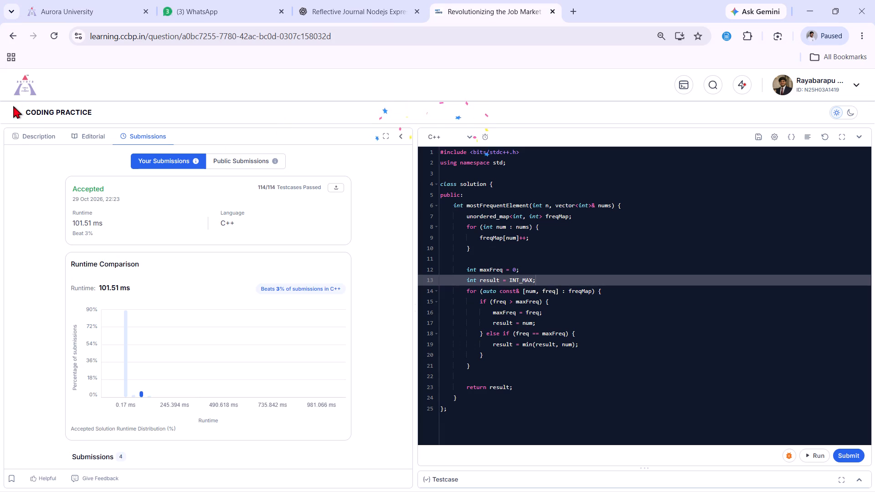
In Chrome, return to the Module I Coding Practice question list and open Minimum Number of Balls in the Box.
left_click(16, 111)
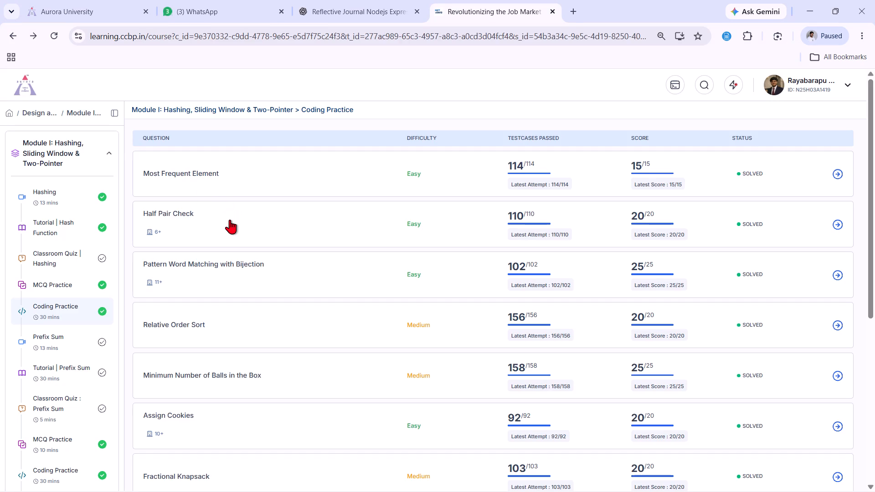
left_click(230, 220)
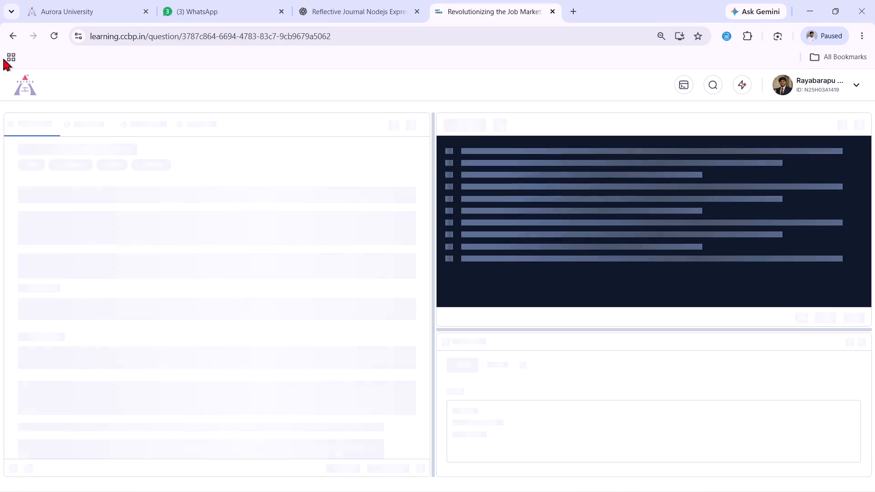
left_click(9, 37)
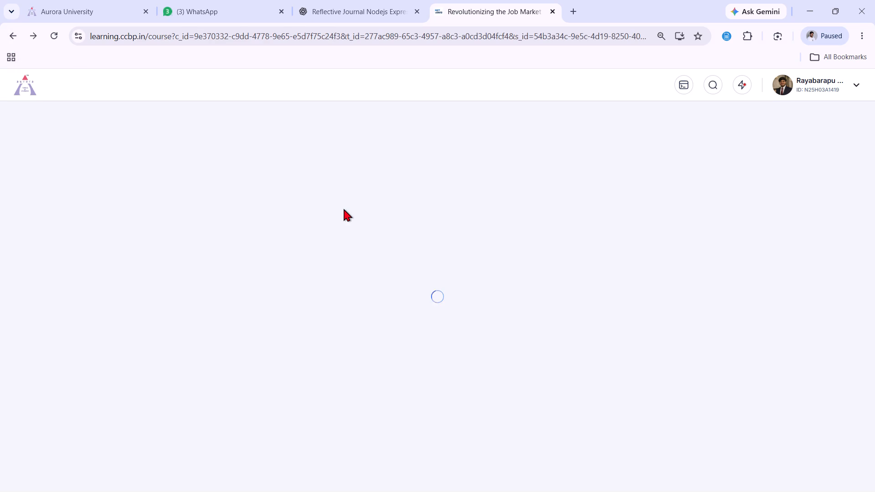
scroll(344, 209, "down", 2)
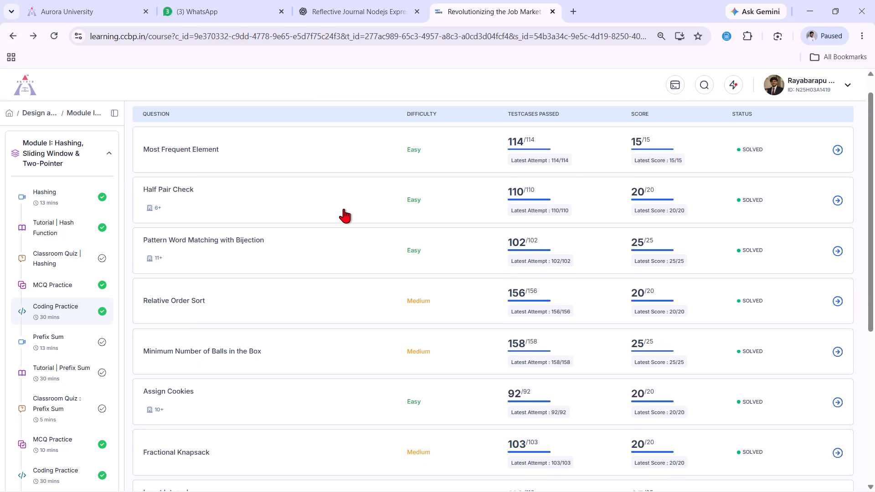
scroll(344, 209, "down", 7)
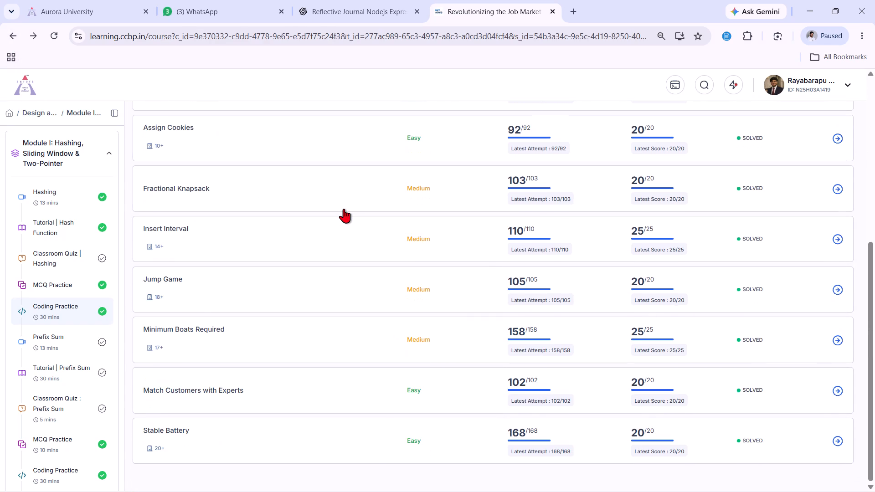
scroll(344, 211, "down", 1)
scroll(410, 289, "up", 6)
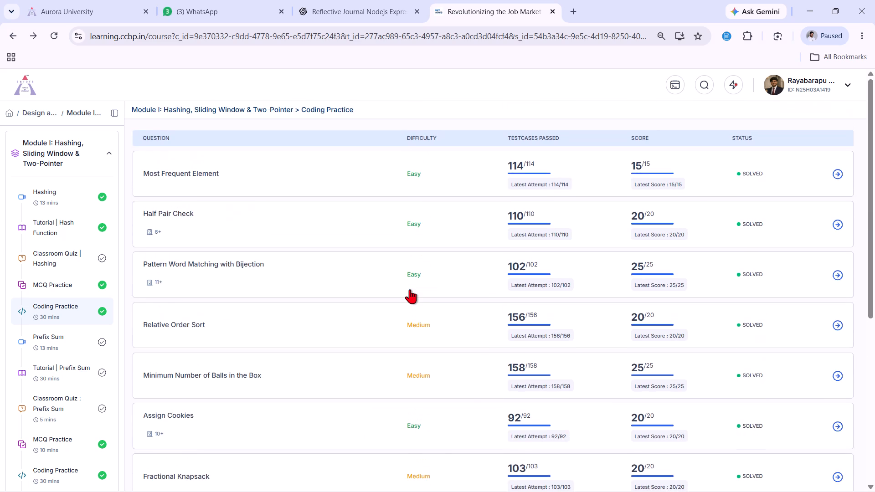
scroll(410, 289, "down", 1)
scroll(410, 289, "up", 1)
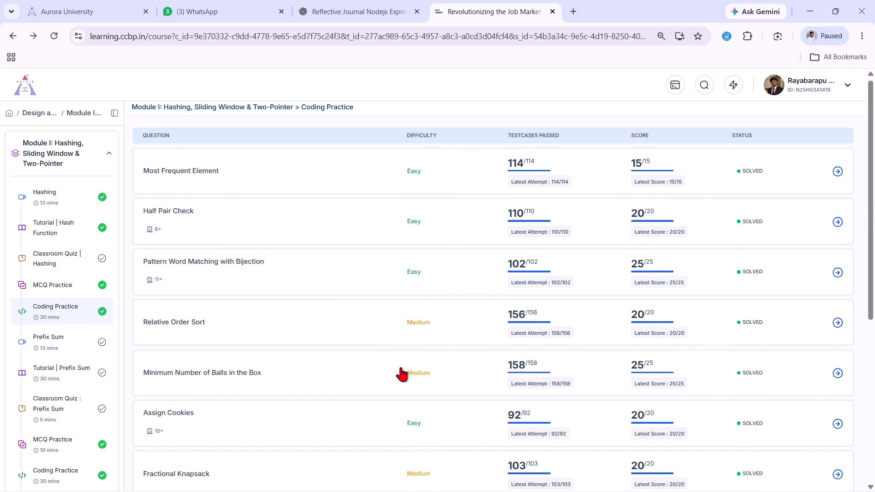
left_click(329, 381)
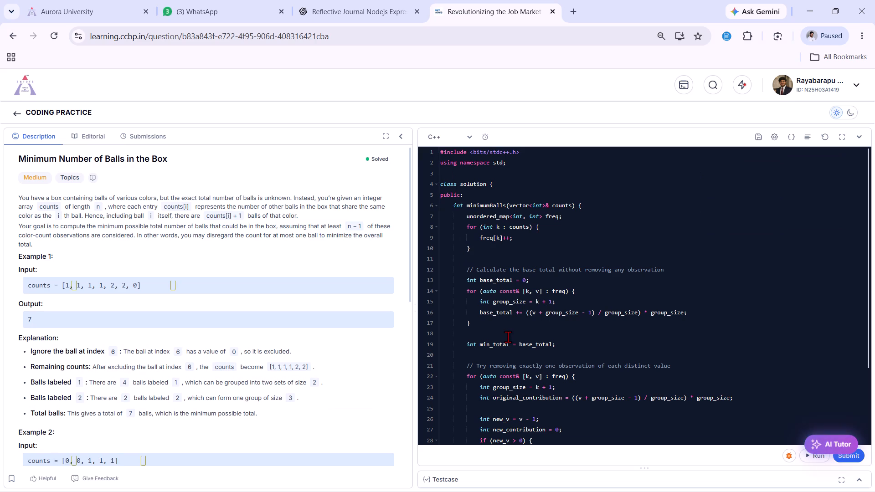
Delete the comment "// Calculate the base total without removing any observation" and the empty line above it.
scroll(508, 337, "down", 1)
scroll(508, 337, "up", 6)
scroll(508, 337, "down", 8)
scroll(508, 337, "up", 2)
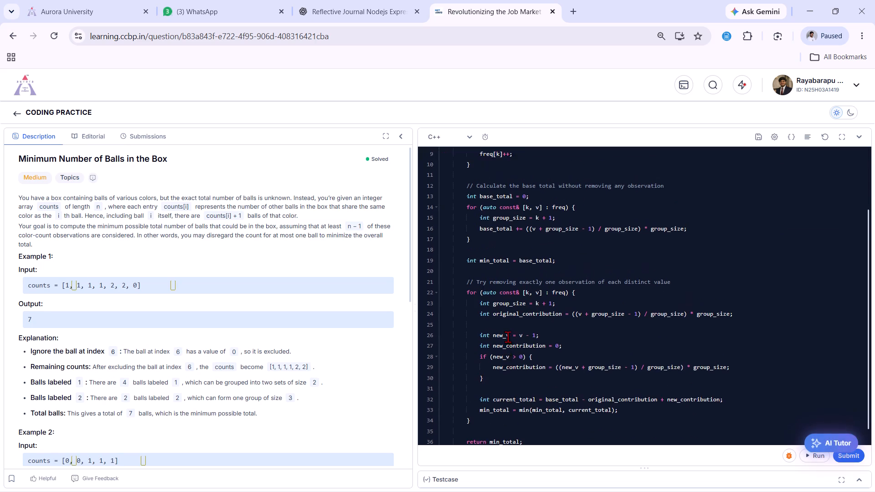
scroll(508, 337, "up", 2)
scroll(598, 247, "up", 1)
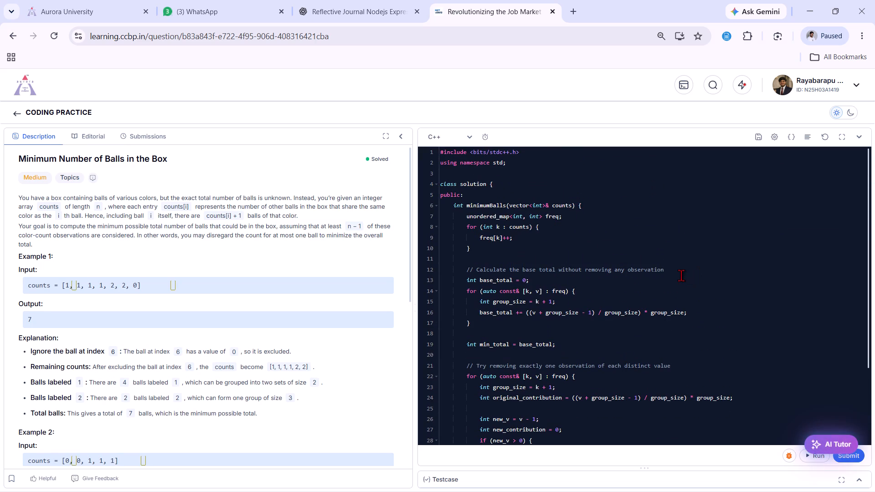
left_click_drag(674, 272, 455, 267)
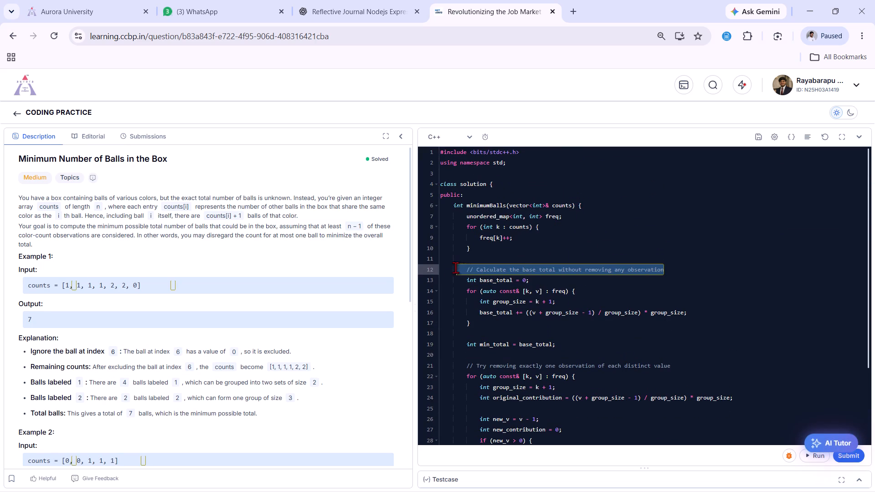
left_click_drag(455, 267, 438, 268)
key("BackSpace")
key("BackSpace")
key("BackSpace")
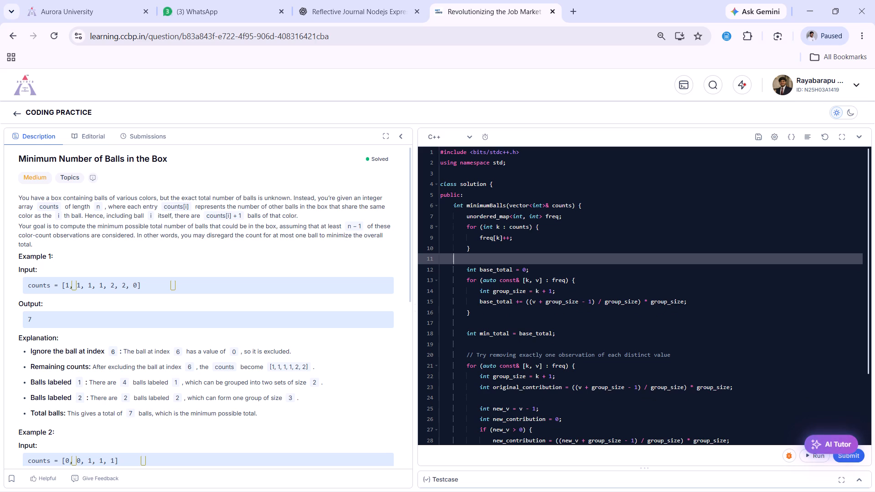
key("BackSpace")
key("BackSpace")
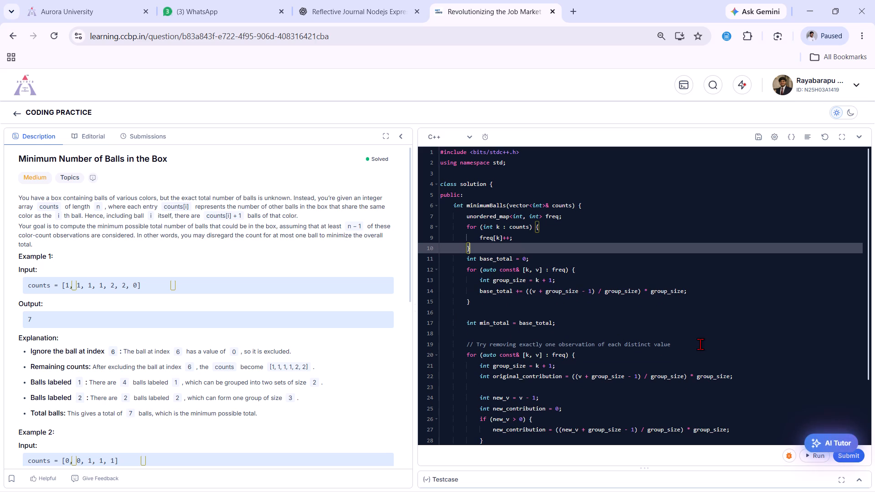
Delete the comment "// Try removing exactly one observation of each distinct value" and the empty line above it.
left_click_drag(561, 319, 671, 342)
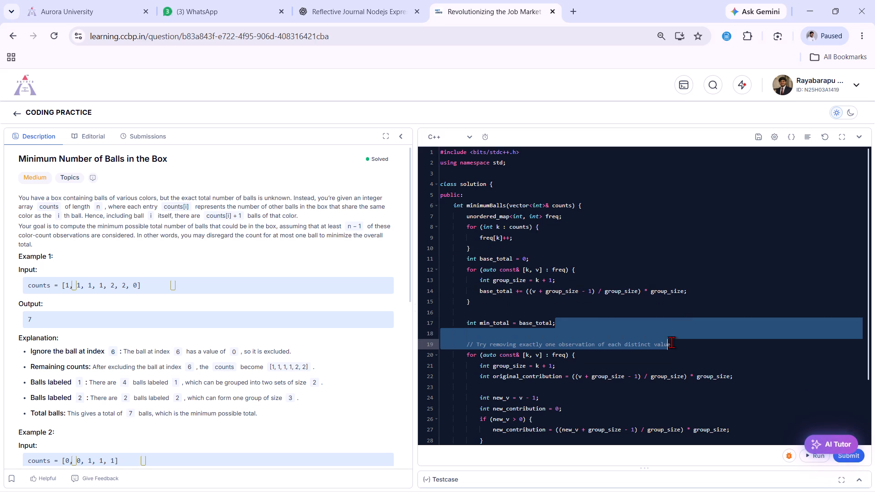
left_click_drag(671, 342, 681, 347)
key("BackSpace")
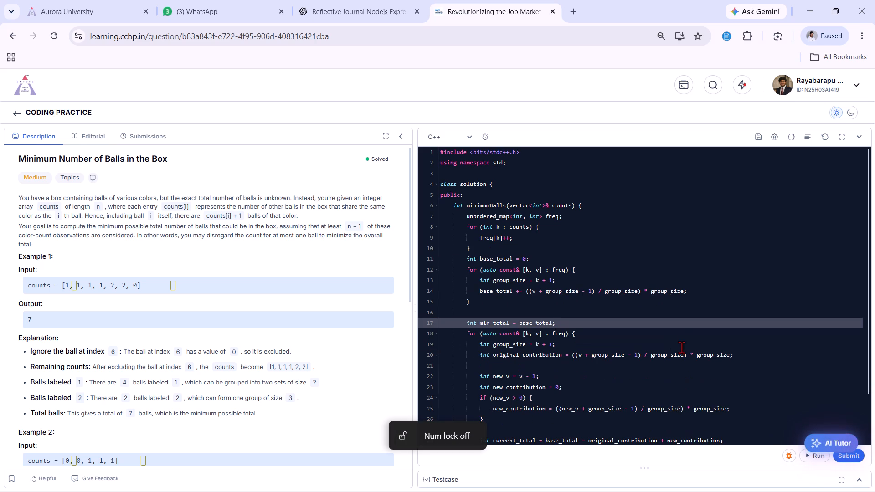
Capture the problem page with the first part of the code and paste it under the "2." heading in Word.
scroll(681, 347, "down", 4)
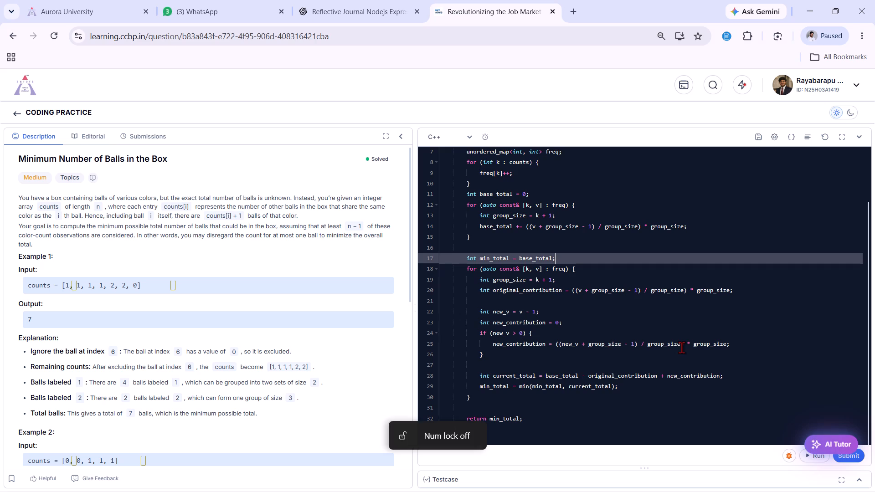
scroll(535, 296, "up", 4)
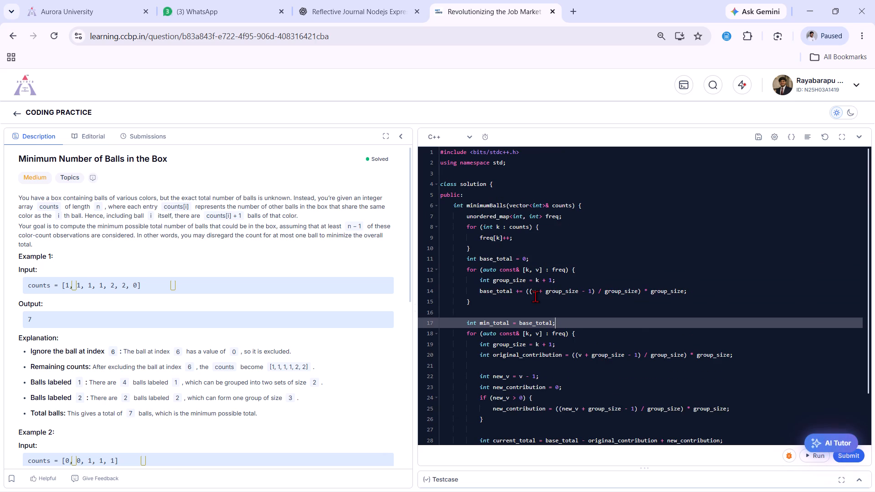
key("Print")
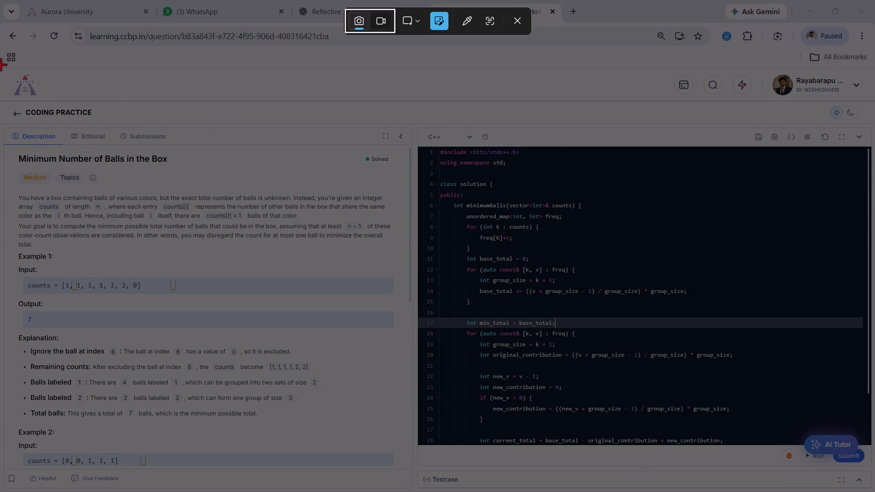
left_click_drag(0, 66, 874, 489)
scroll(764, 466, "right", 3)
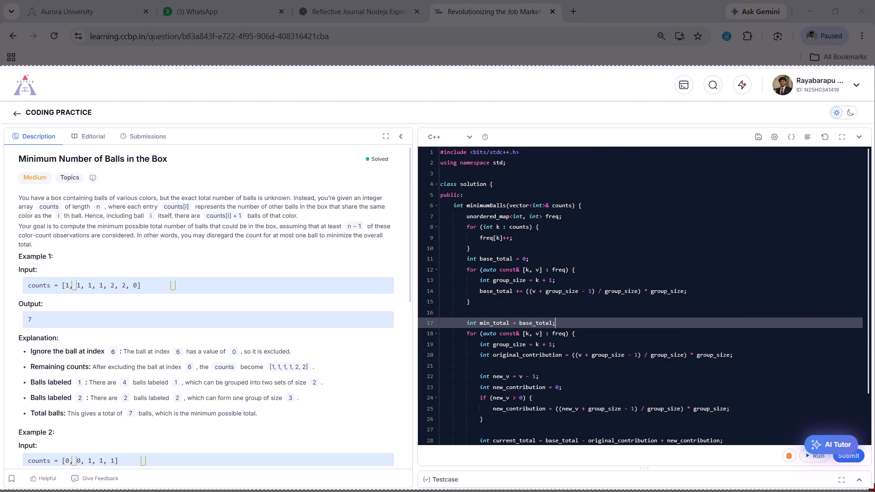
key("ctrl+c")
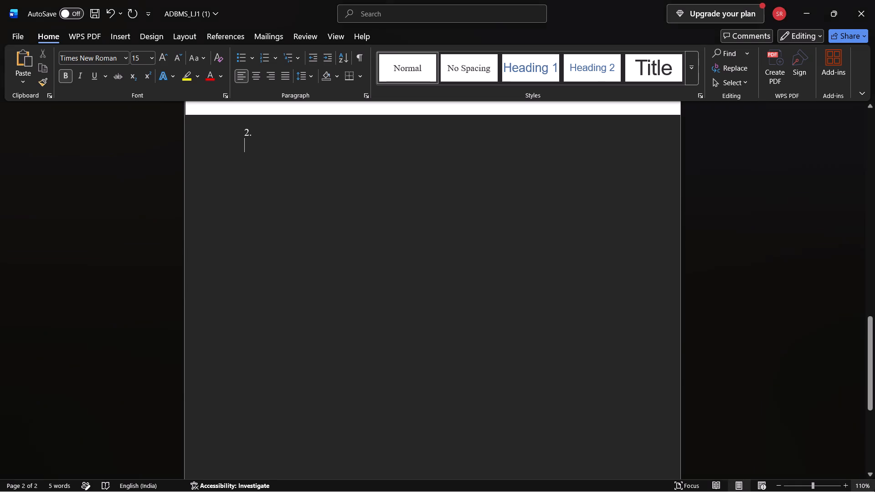
key("ctrl+v")
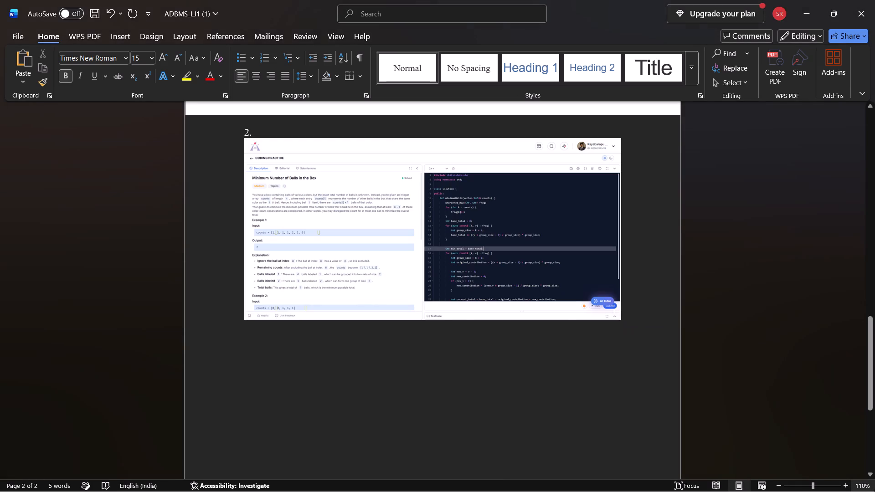
Capture the problem page with the code's final lines, paste it below the first screenshot in Word, and add a new line.
scroll(795, 350, "down", 1)
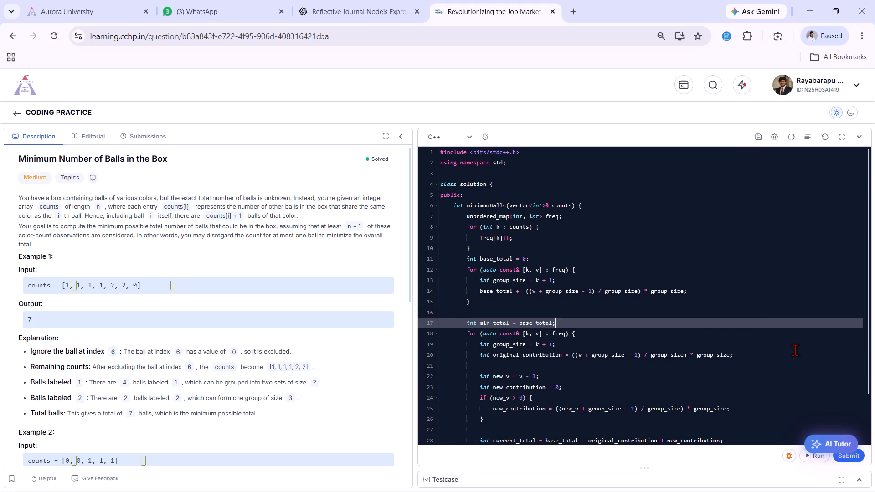
scroll(795, 350, "down", 5)
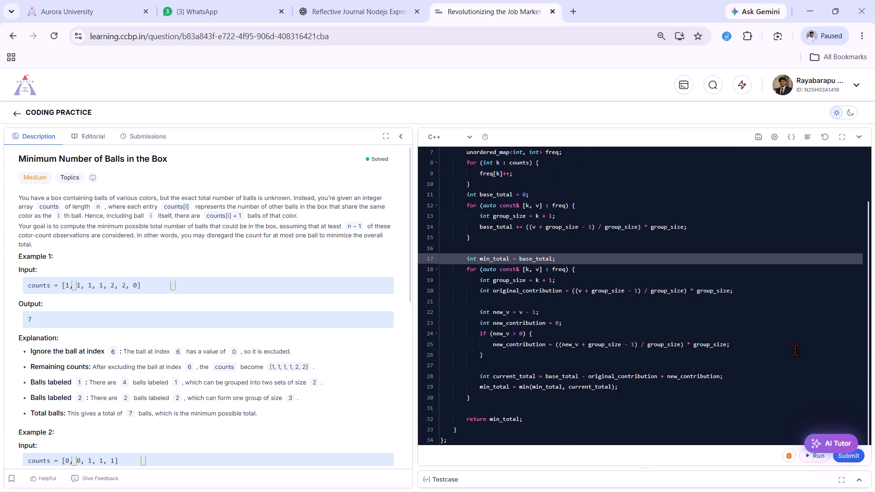
key("Print")
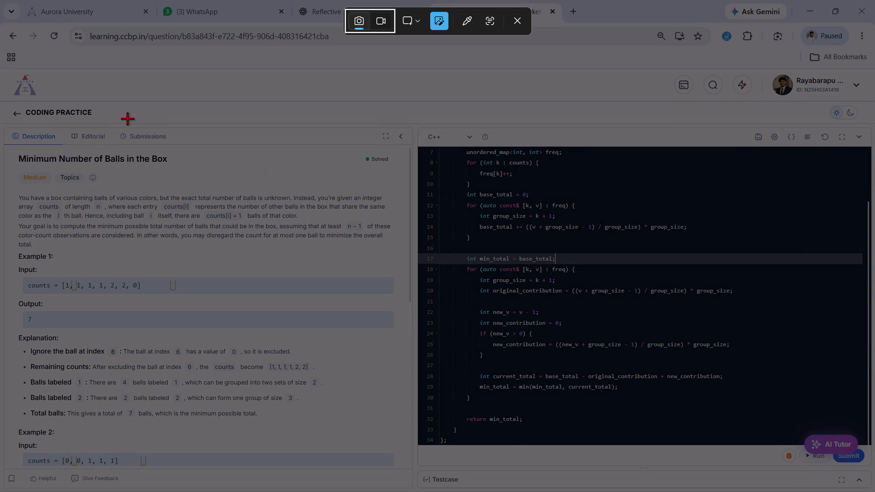
left_click_drag(0, 70, 874, 491)
scroll(533, 414, "right", 3)
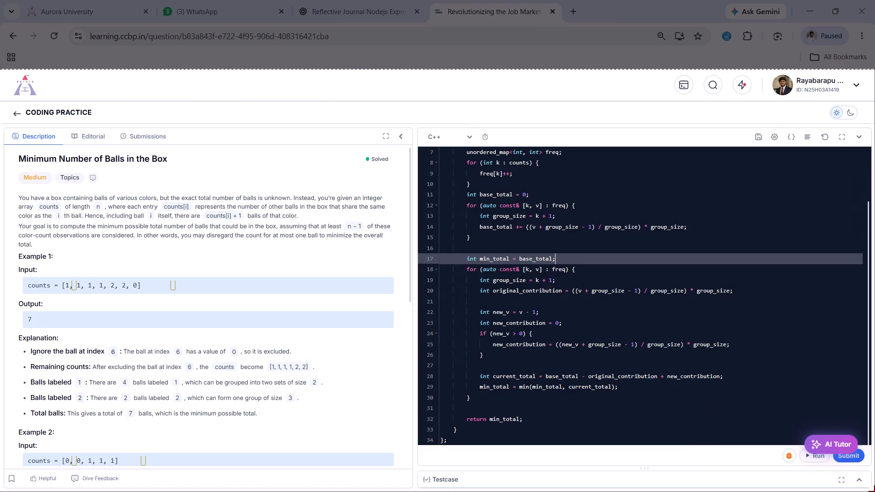
key("ctrl+c")
key("Return")
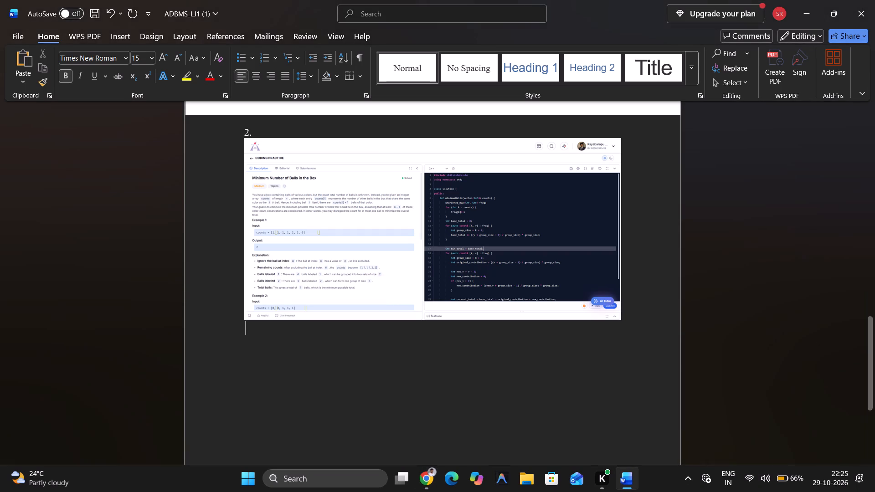
key("ctrl+v")
scroll(874, 491, "down", 1)
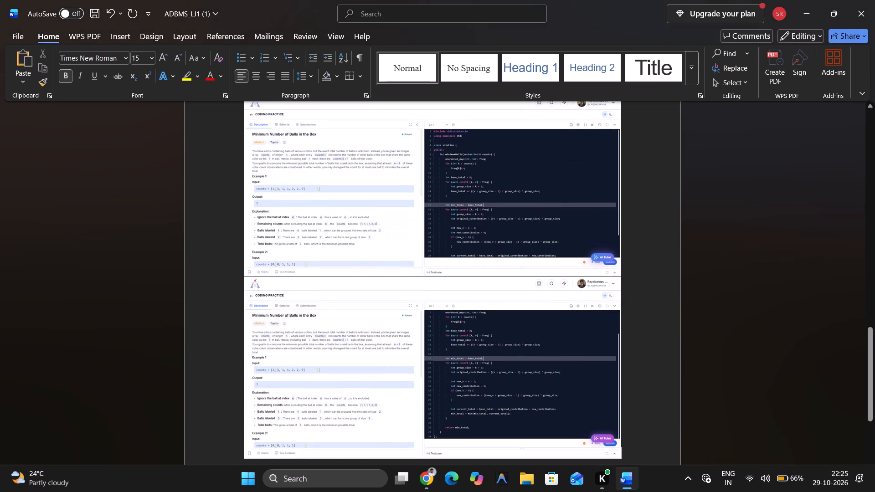
scroll(874, 491, "down", 1)
scroll(649, 361, "down", 1)
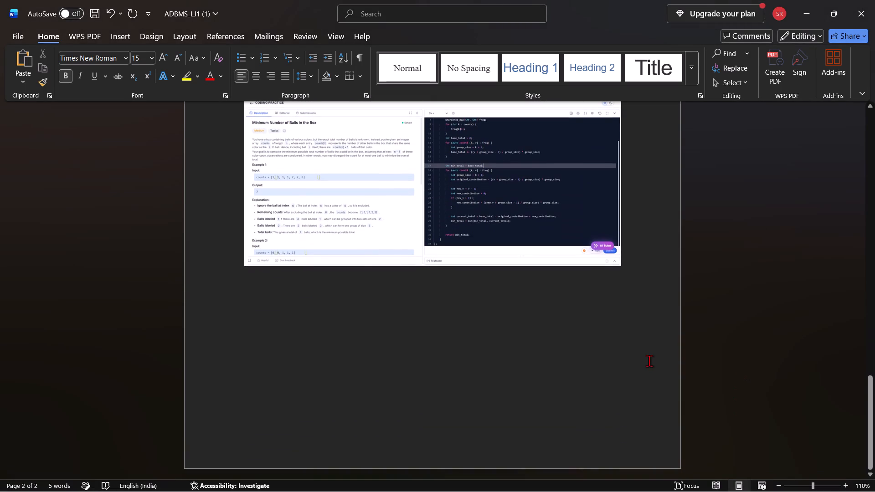
key("Return")
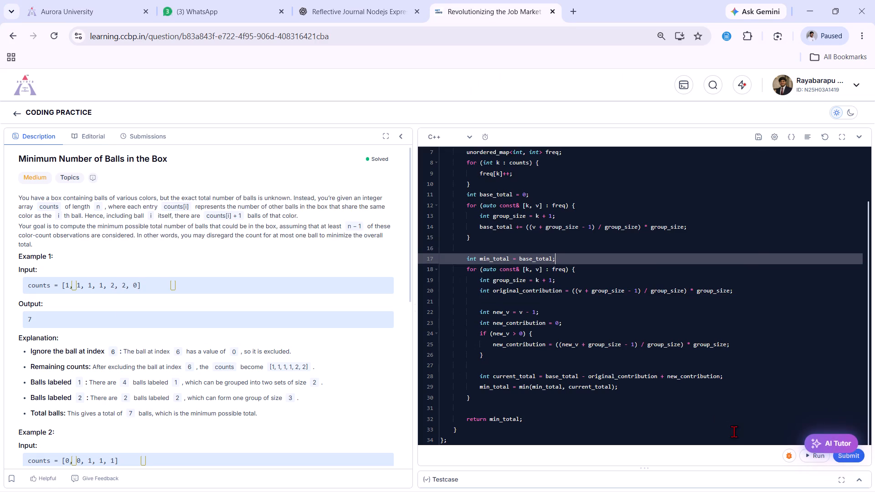
Run the solution in Chrome, enlarge the test results, and paste a capture of Case 1's input and output into Word.
left_click(804, 454)
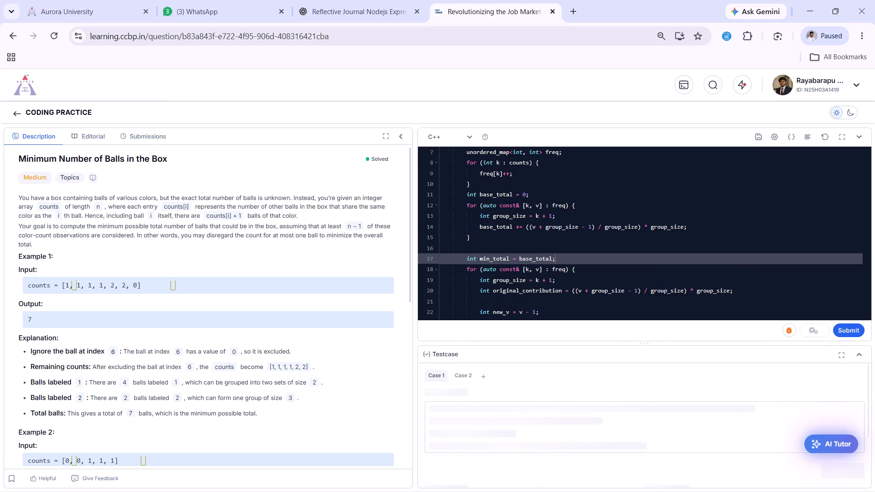
left_click_drag(591, 344, 604, 152)
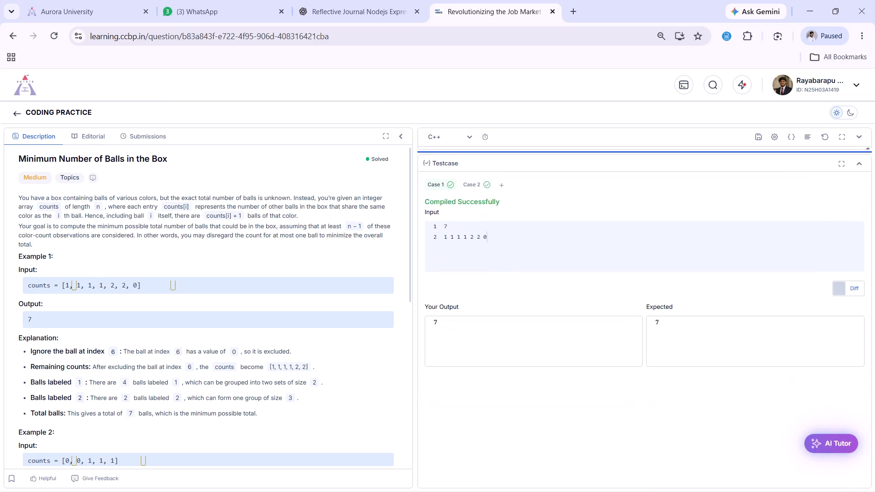
key("Print")
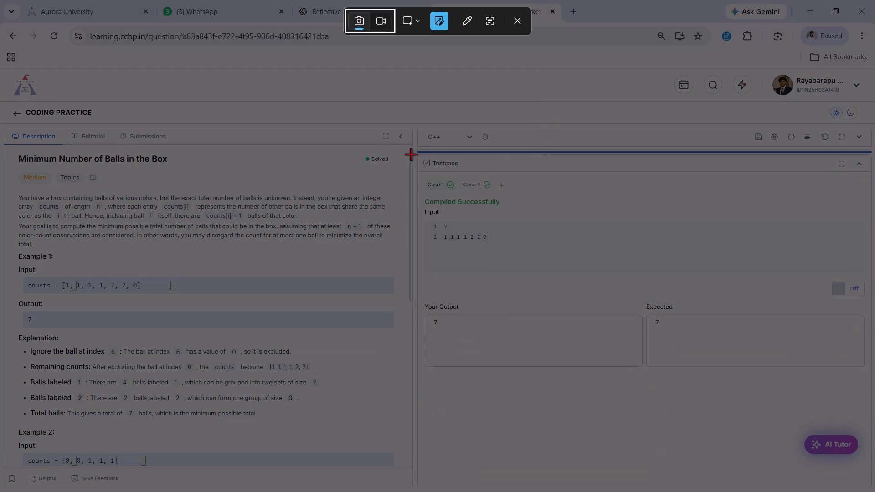
left_click_drag(417, 153, 869, 400)
scroll(674, 342, "right", 2)
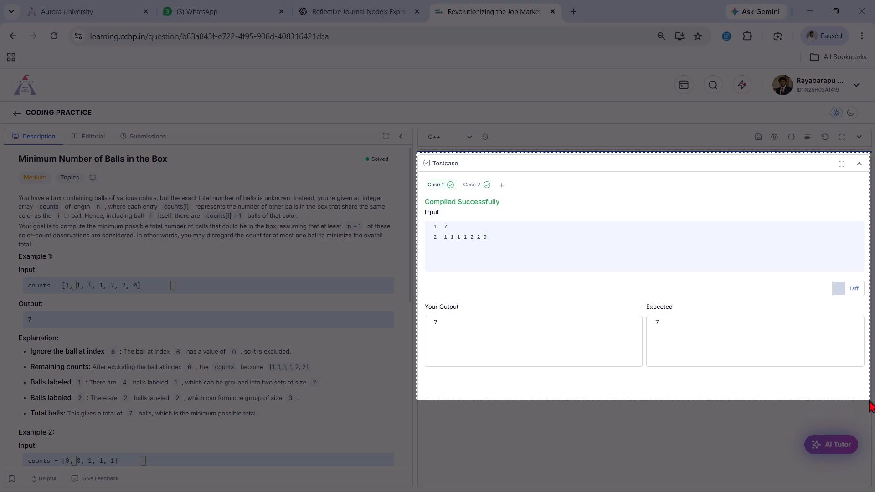
left_click_drag(869, 400, 874, 342)
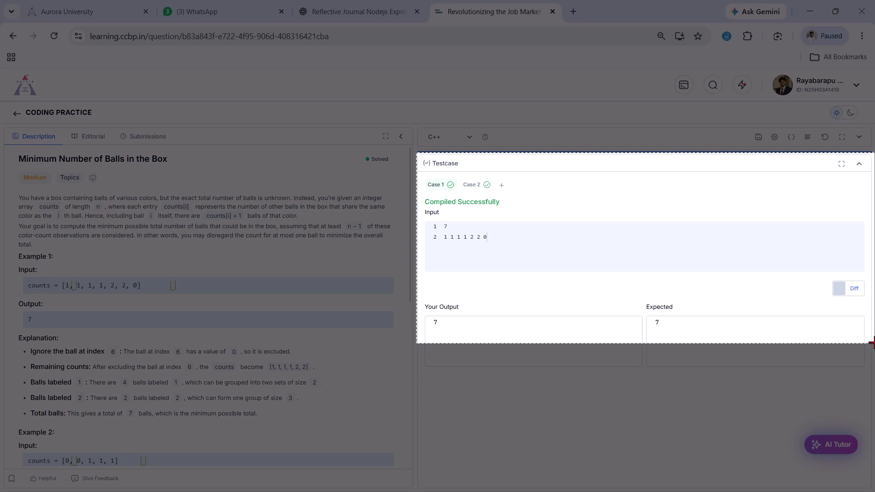
left_click_drag(874, 342, 874, 335)
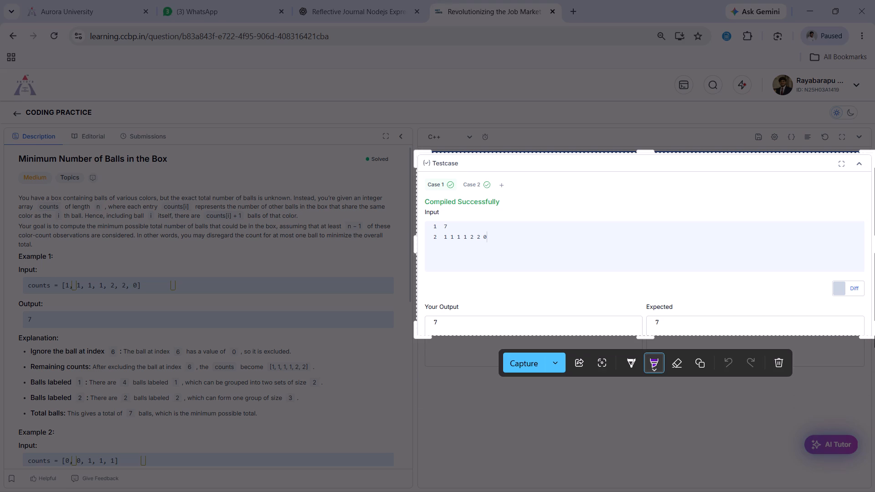
key("ctrl+c")
key("ctrl+v")
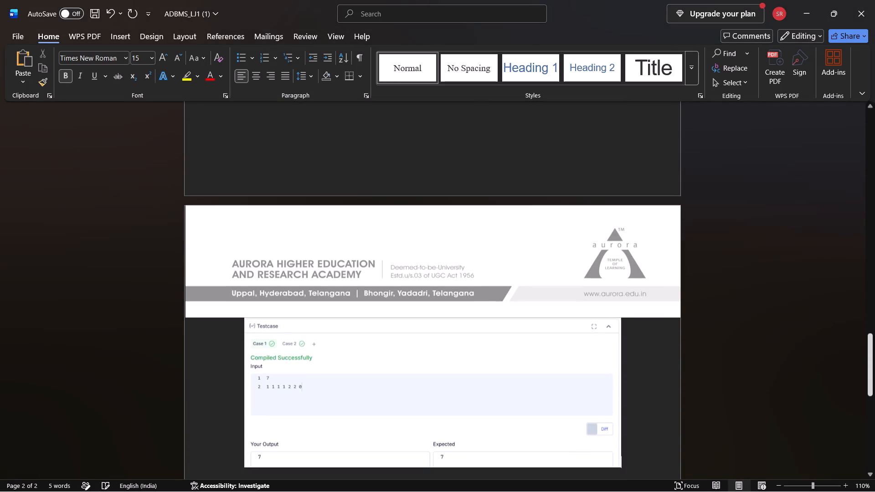
Resize the output screenshot to fit on page 2 below the code screenshots, matching their width.
left_click(590, 425)
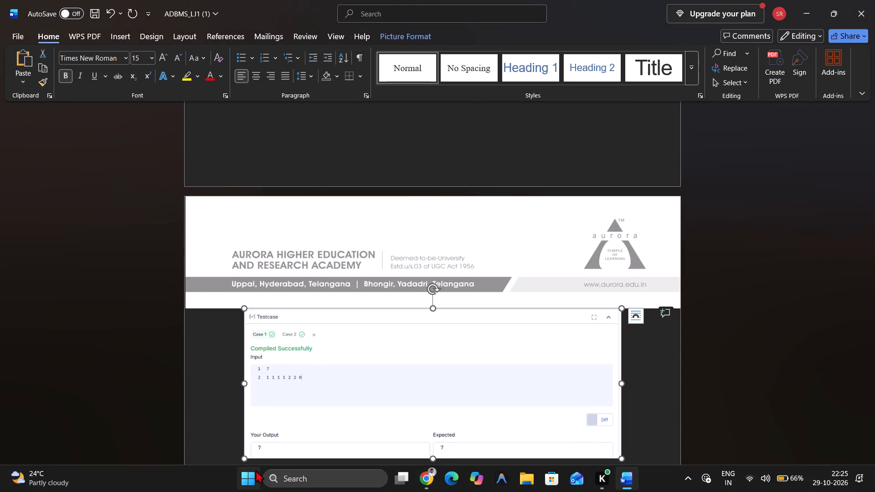
left_click_drag(246, 459, 343, 272)
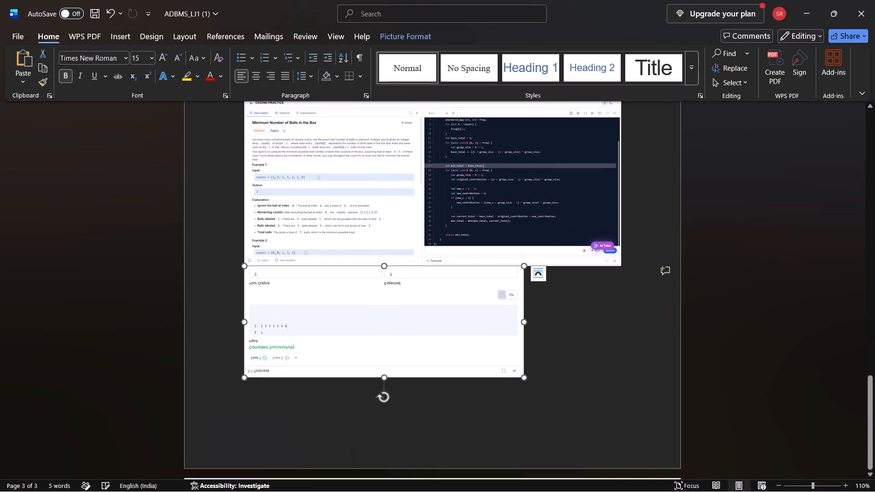
left_click_drag(527, 320, 569, 326)
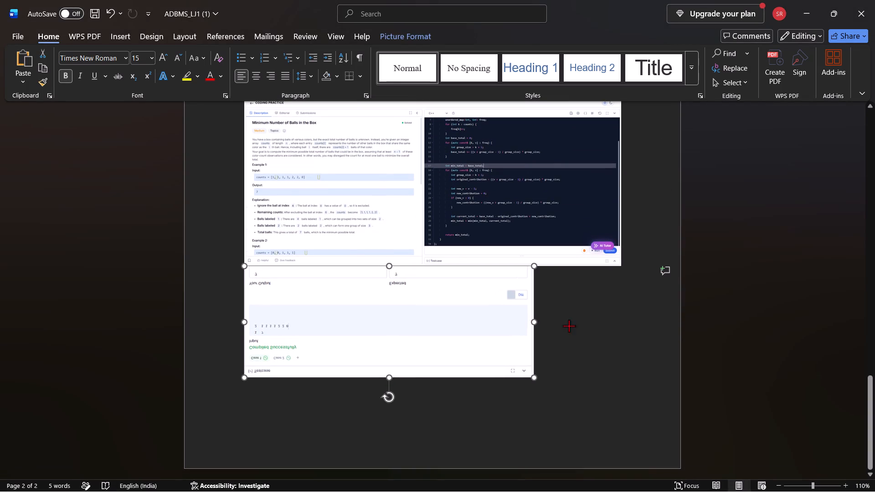
left_click_drag(569, 326, 631, 341)
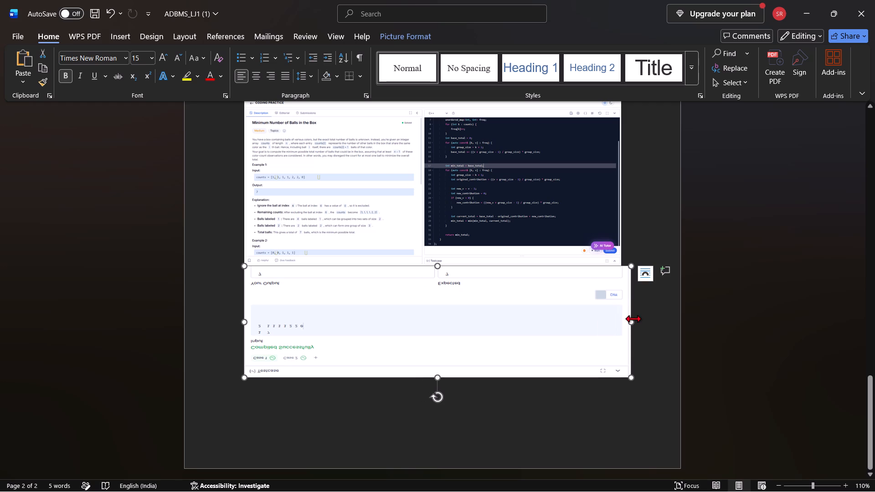
left_click_drag(633, 318, 622, 319)
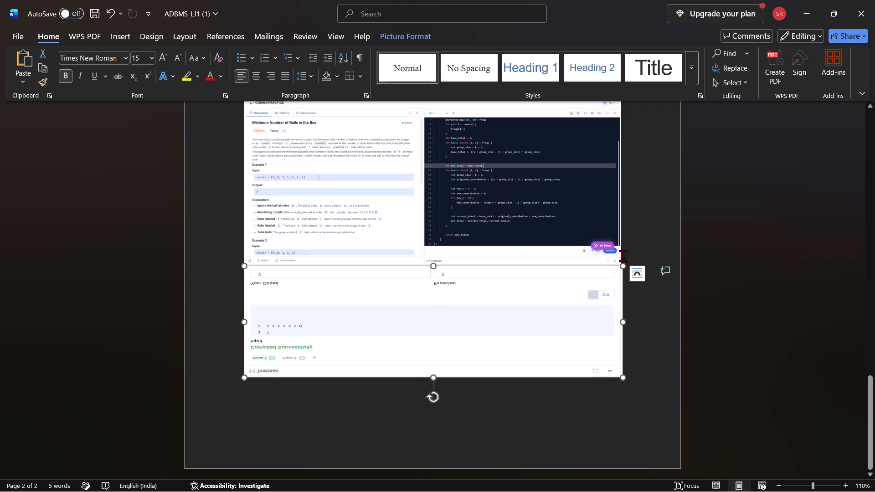
Add the label "OUTPUT:" on its own line between the code screenshot and the output screenshot.
left_click(623, 256)
key("Return")
type("OUTPUT")
key("shift+colon")
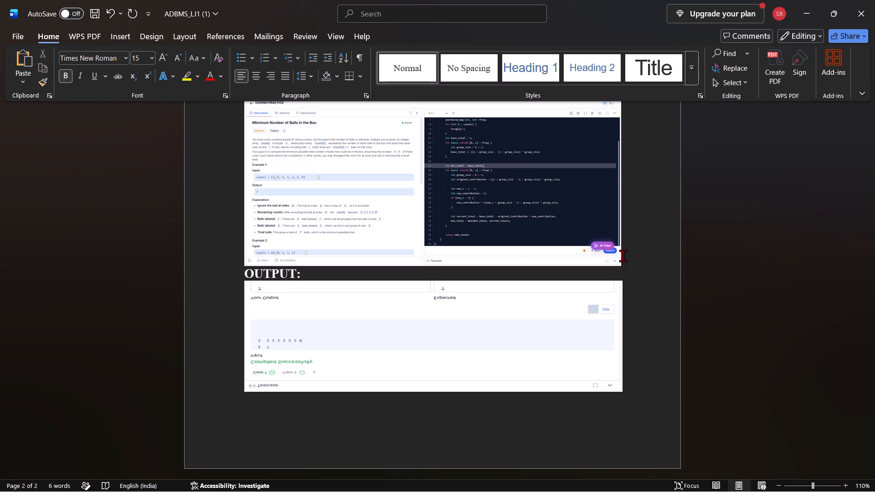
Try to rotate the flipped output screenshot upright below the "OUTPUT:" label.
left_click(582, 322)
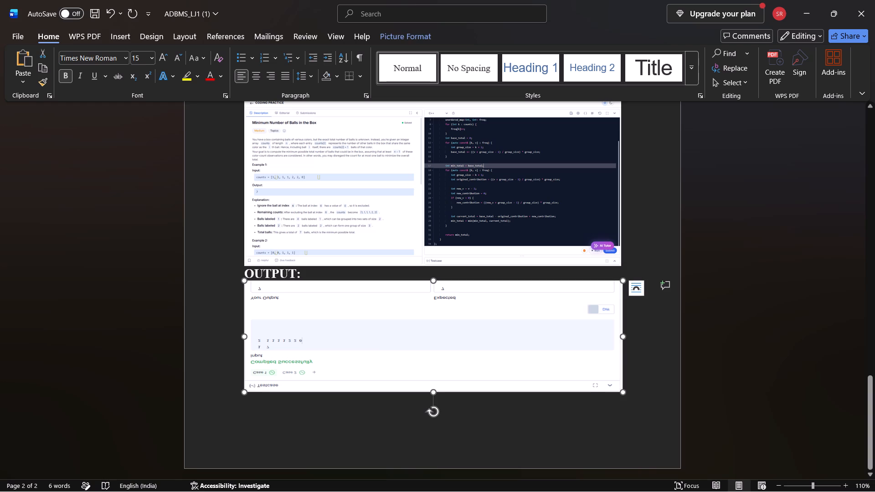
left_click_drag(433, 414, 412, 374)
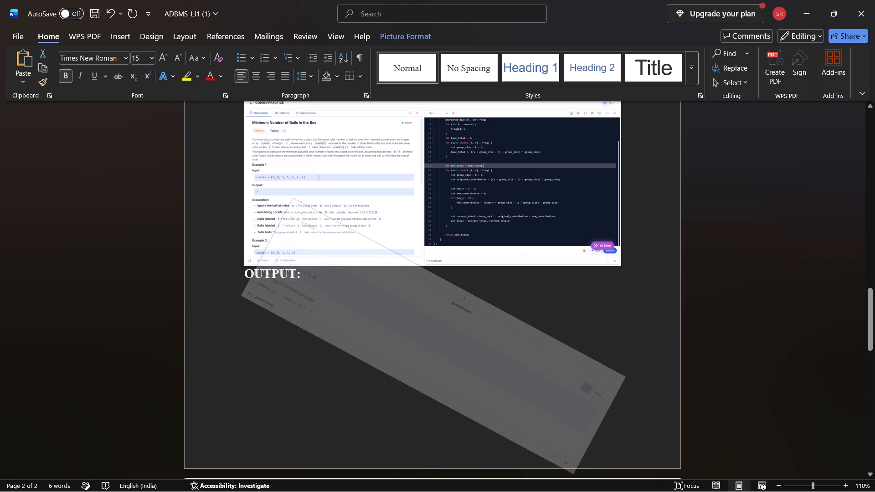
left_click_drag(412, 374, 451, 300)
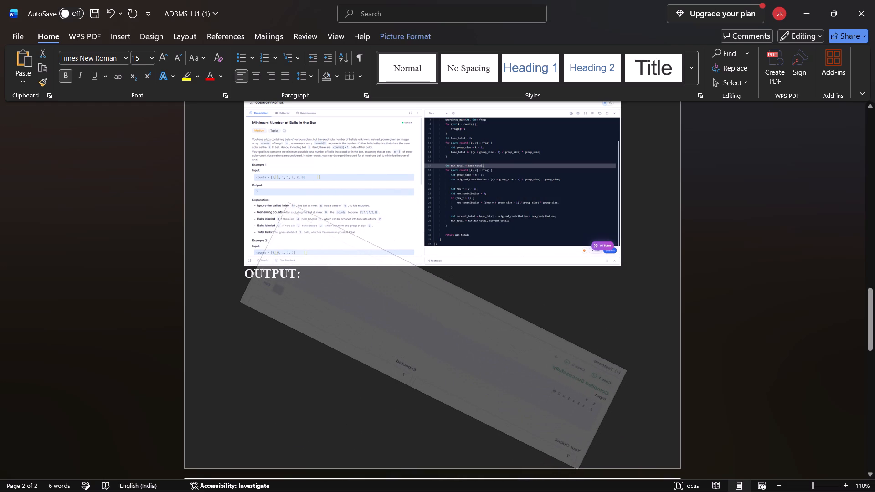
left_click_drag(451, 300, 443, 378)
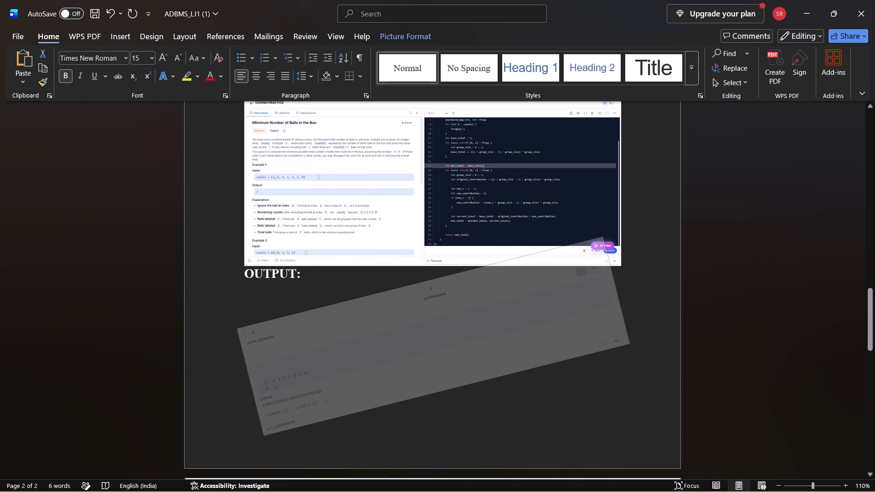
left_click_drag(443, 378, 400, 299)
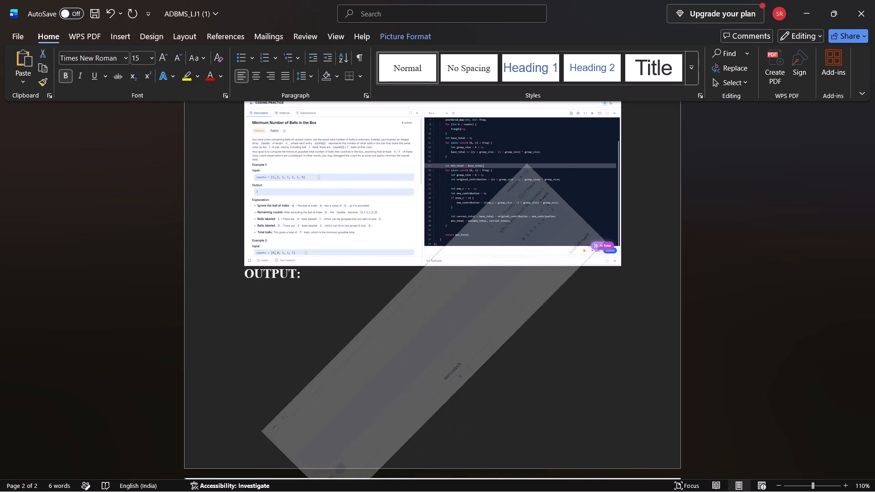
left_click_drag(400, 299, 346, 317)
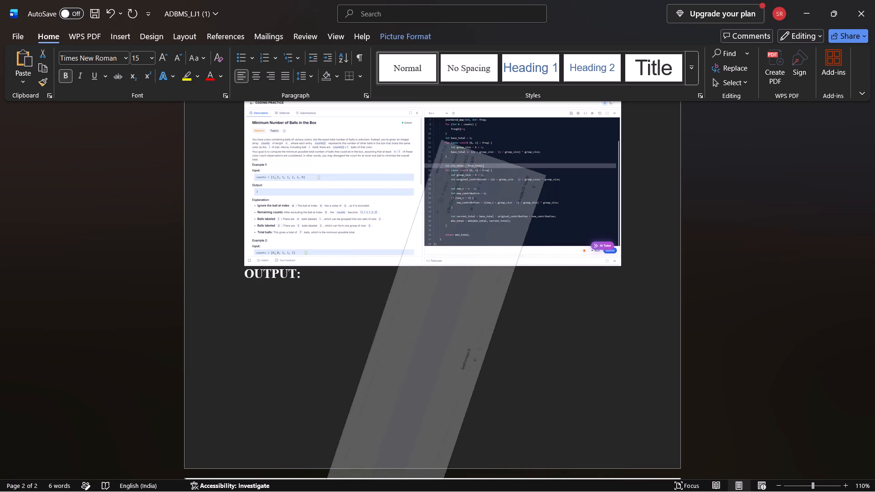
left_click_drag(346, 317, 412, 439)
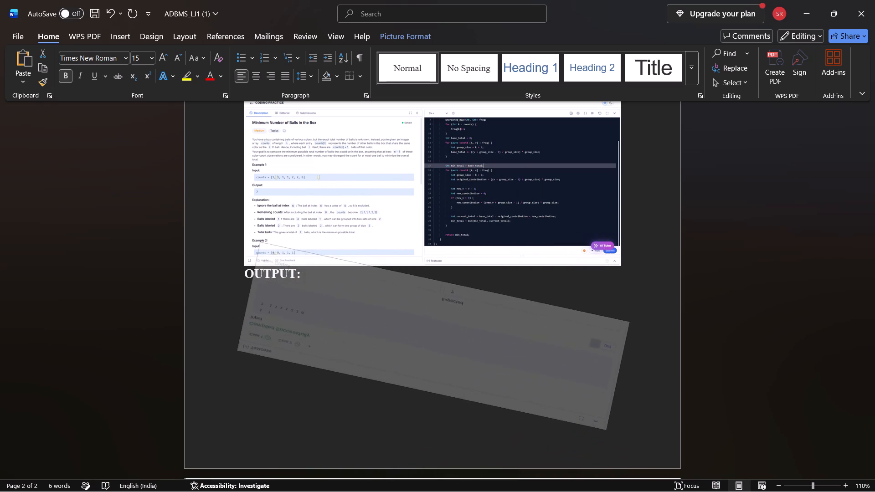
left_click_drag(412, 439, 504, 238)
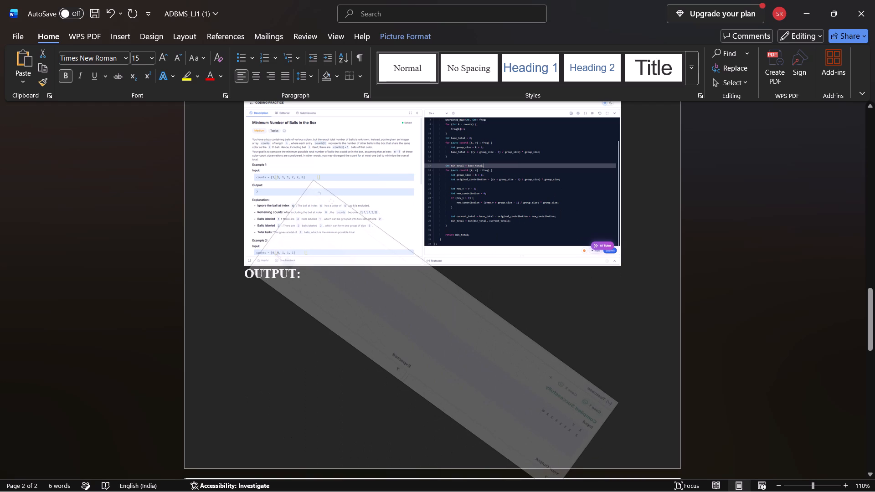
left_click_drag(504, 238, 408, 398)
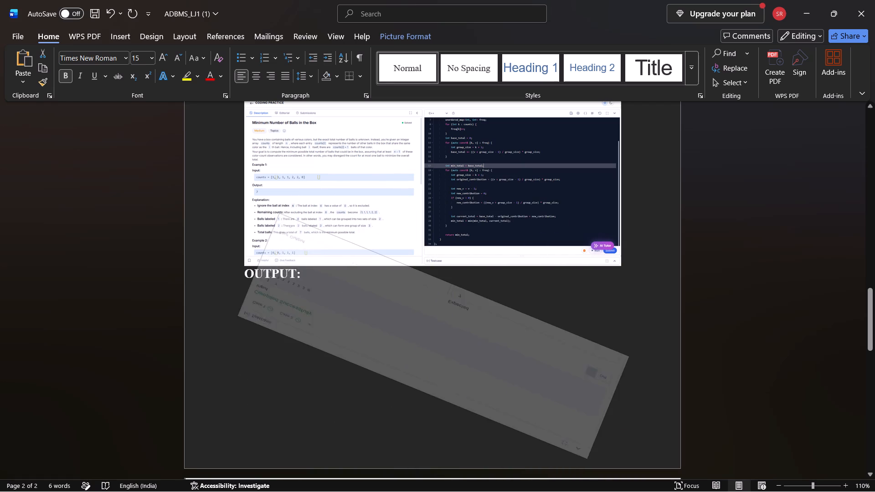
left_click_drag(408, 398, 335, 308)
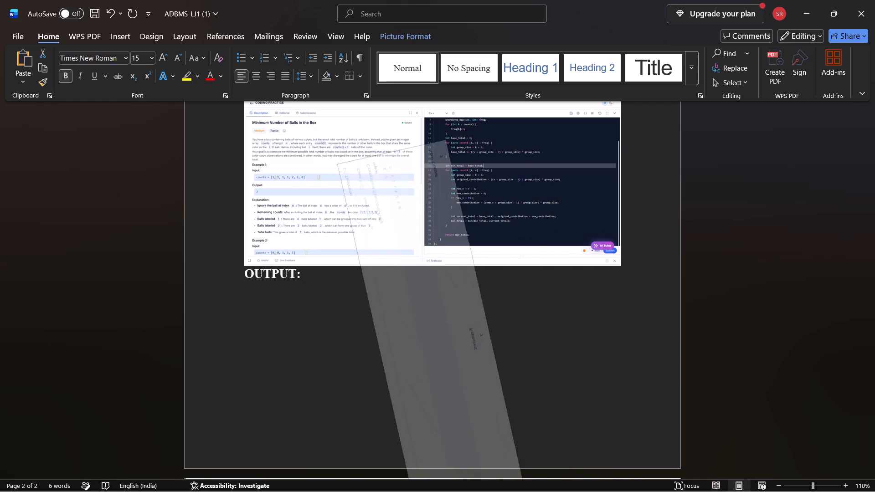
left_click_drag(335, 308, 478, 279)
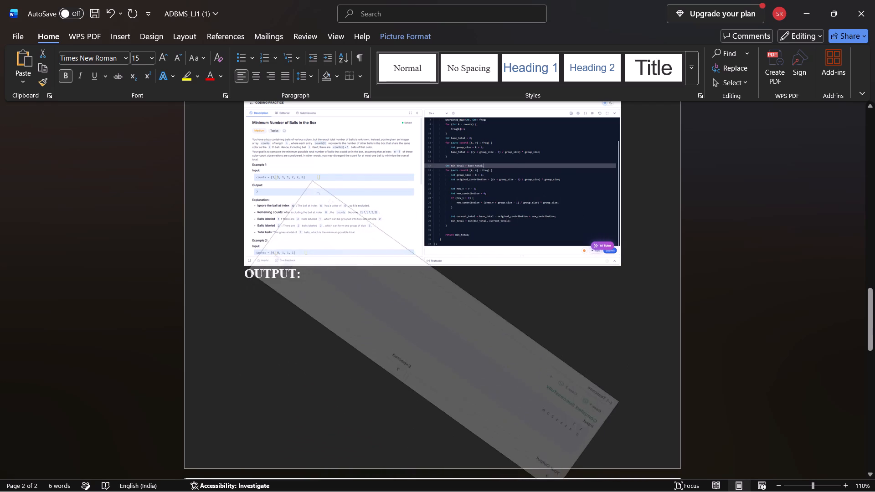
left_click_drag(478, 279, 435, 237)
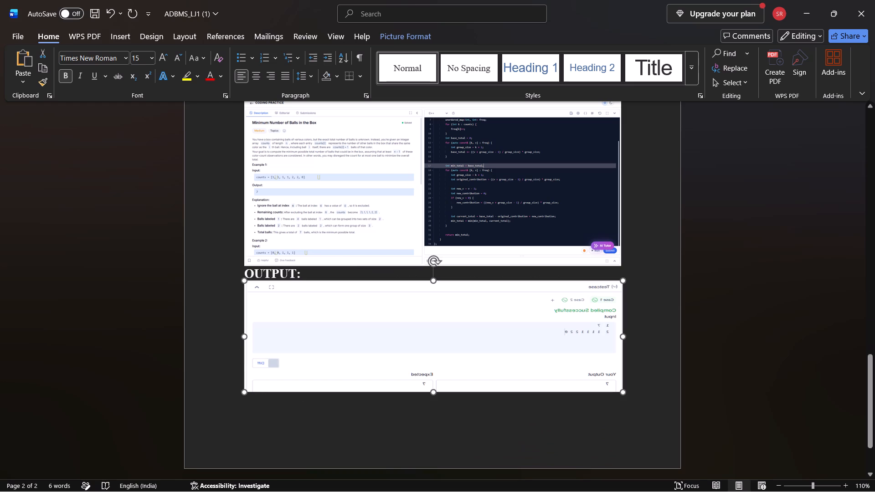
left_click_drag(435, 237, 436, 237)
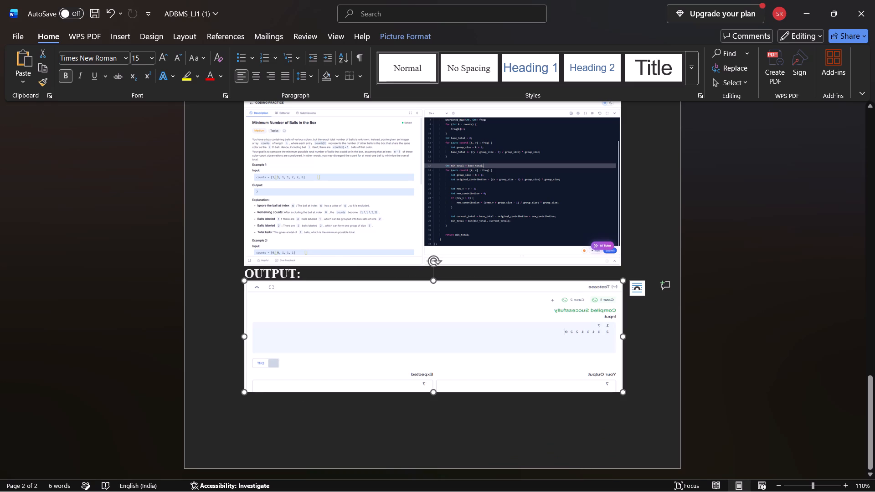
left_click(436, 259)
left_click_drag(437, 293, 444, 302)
Undo the rotations, the "OUTPUT:" label and the earlier resizing that flipped the output screenshot.
key("ctrl+z")
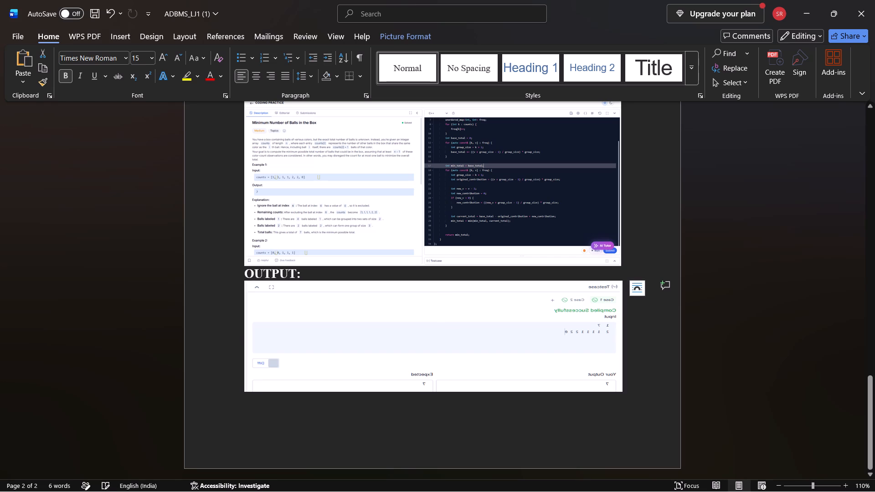
key("ctrl+z")
key("ctrl+z")
key("ctrl+z")
key("ctrl+z")
key("ctrl+z")
key("ctrl+z")
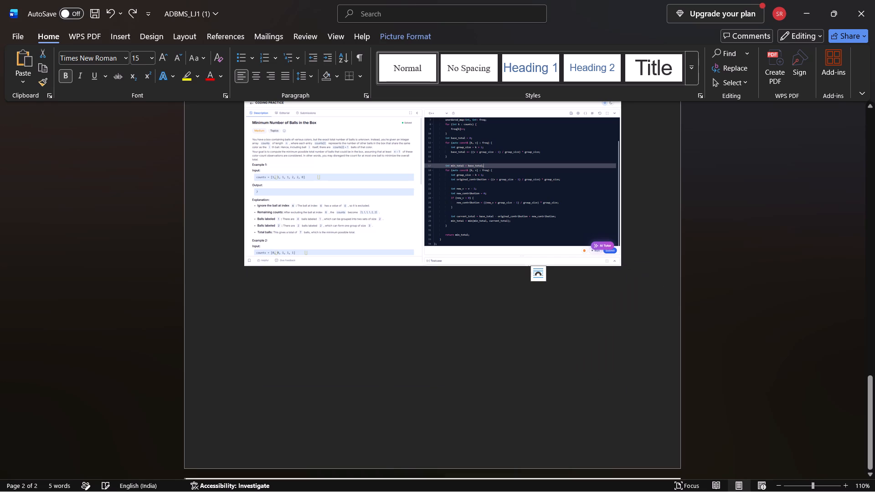
Shrink the output screenshot to fit on page 2 below the code screenshot, and match its width.
left_click_drag(418, 305, 418, 267)
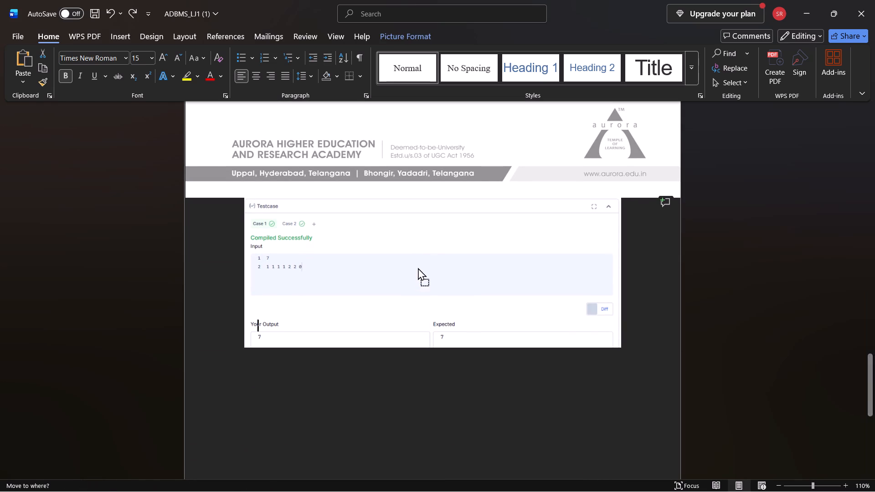
left_click_drag(418, 267, 410, 241)
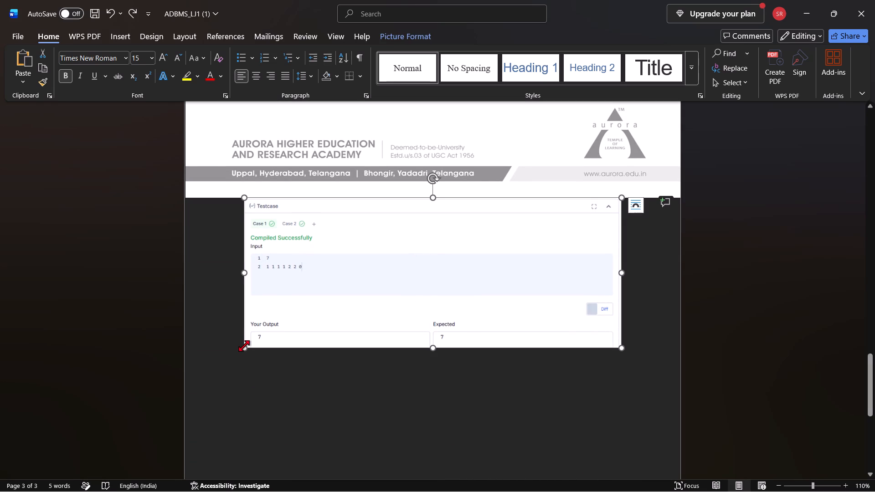
left_click_drag(244, 345, 286, 282)
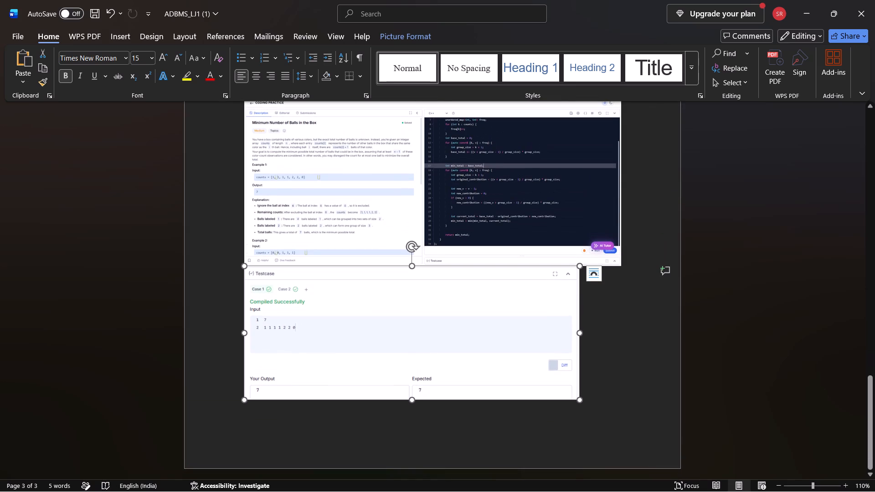
left_click_drag(578, 333, 627, 339)
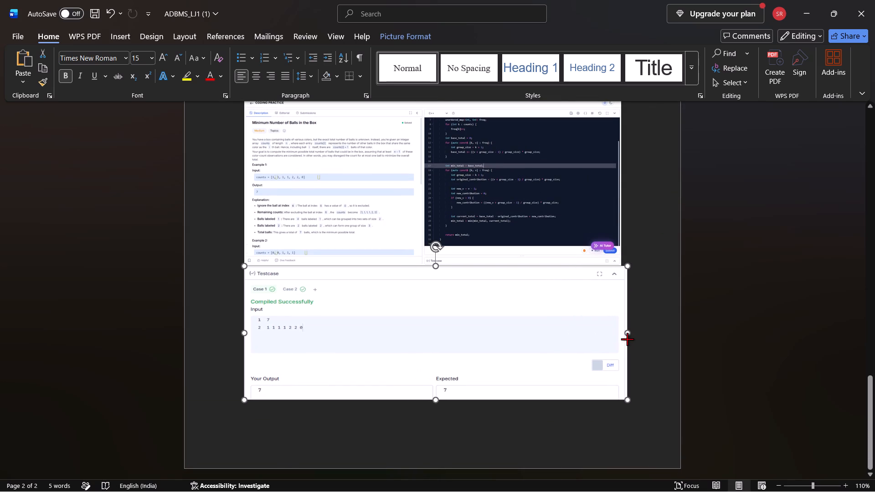
left_click_drag(627, 339, 622, 340)
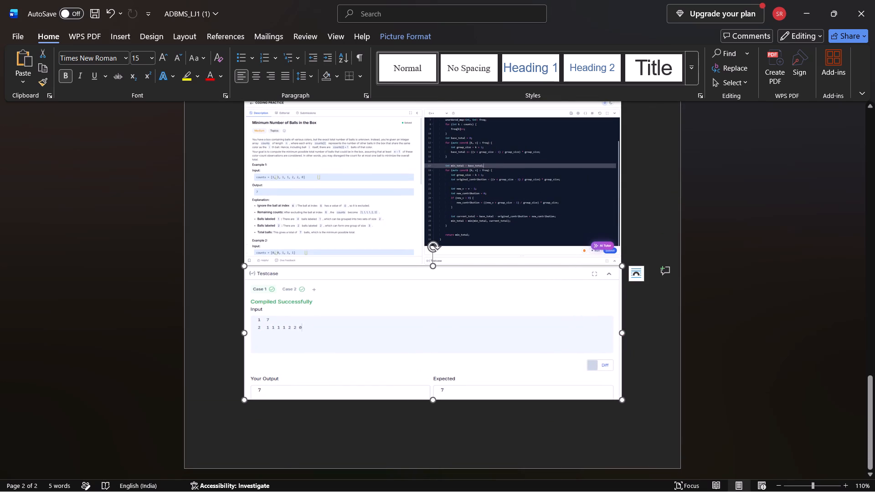
Insert a blank line between the code and output screenshots, and resize the output screenshot to fit on page 2 at nearly the same width.
left_click(625, 256)
key("Return")
scroll(625, 256, "down", 2)
left_click(424, 346)
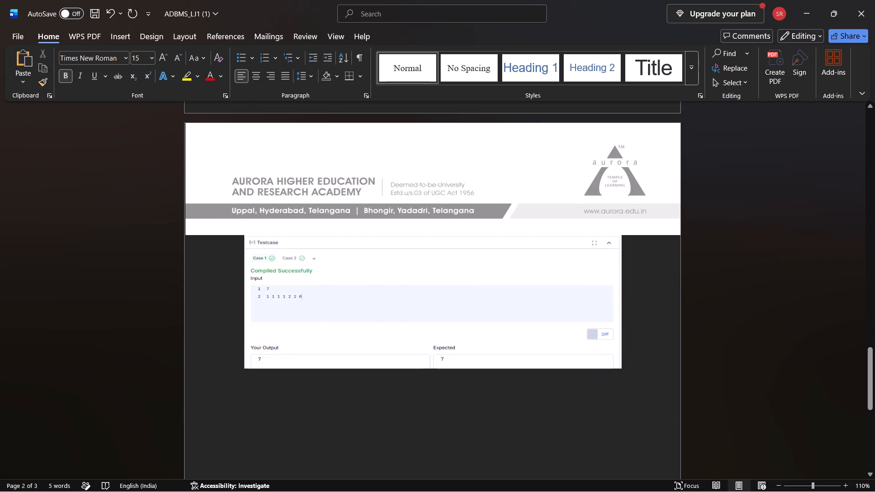
left_click_drag(244, 369, 273, 313)
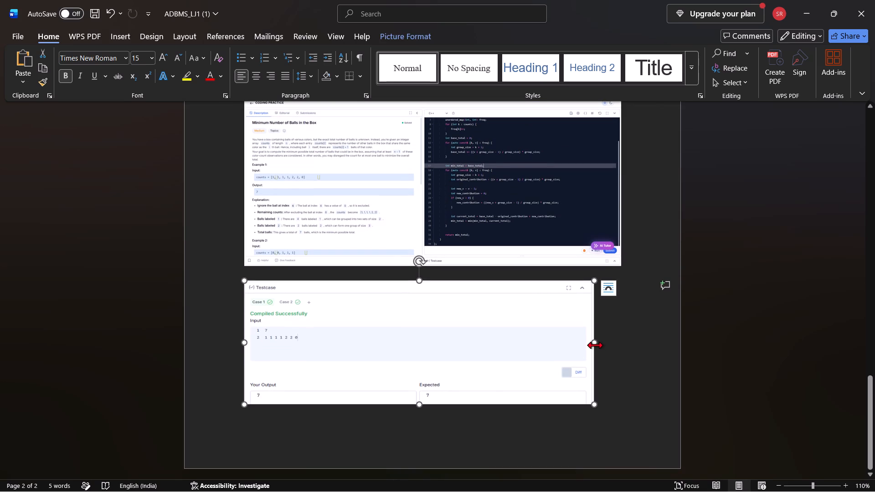
left_click_drag(595, 345, 618, 344)
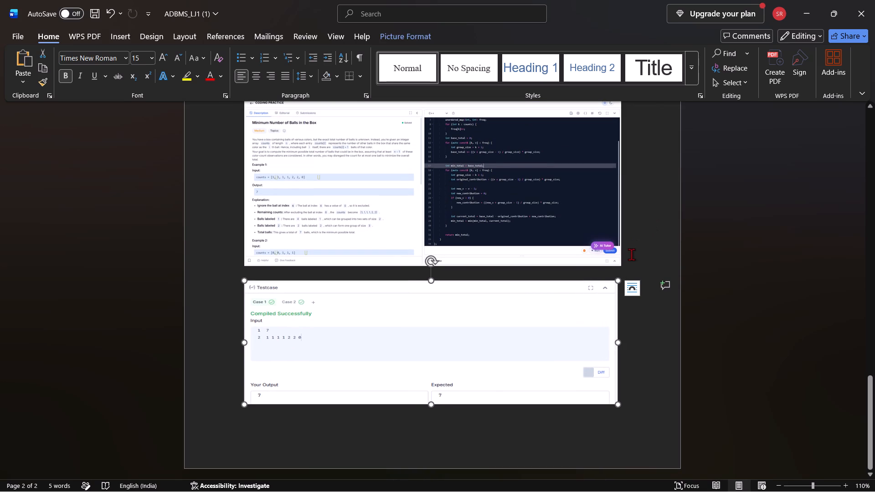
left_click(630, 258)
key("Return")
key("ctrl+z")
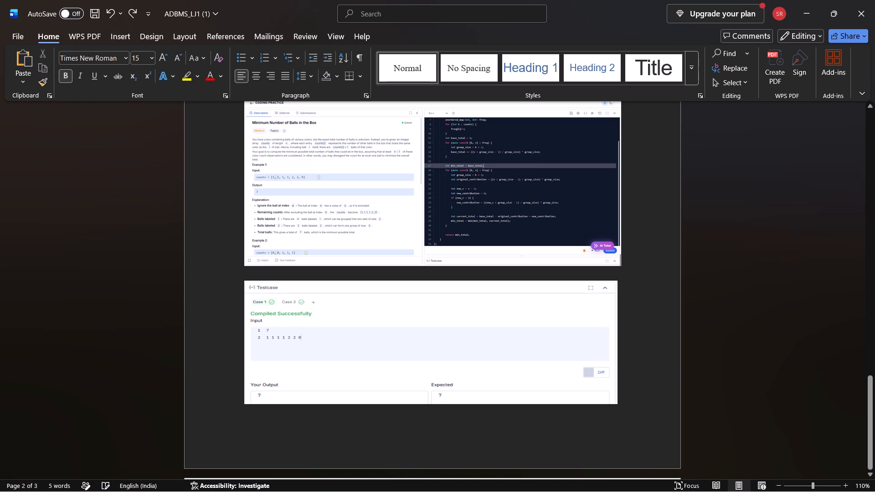
Enter the label "OUTPUT:" on the blank line above the output screenshot.
left_click(260, 275)
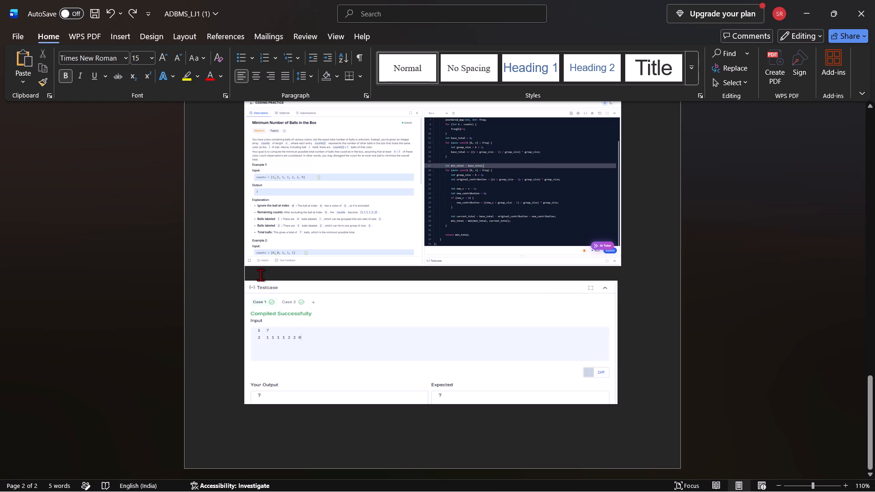
type("OUTPUT")
key("shift+colon")
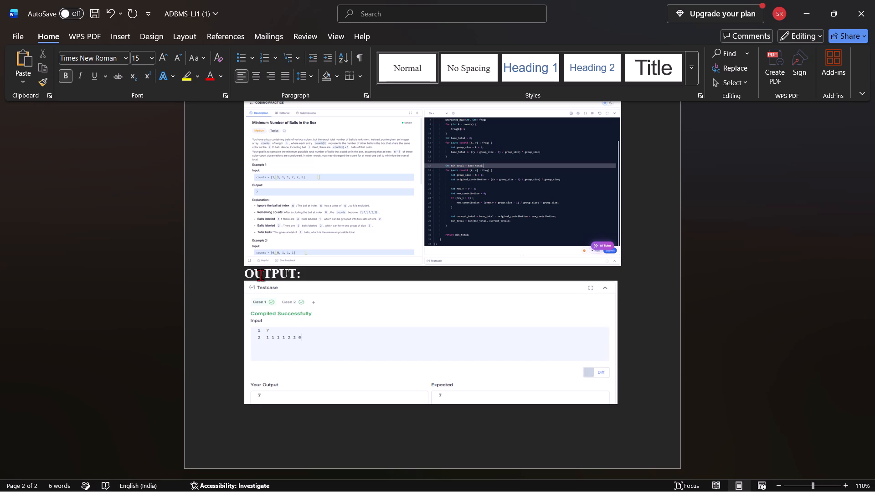
Start the page 2 heading after "2." with "MINI" and format the heading line as bold, size 15.
scroll(260, 275, "up", 1)
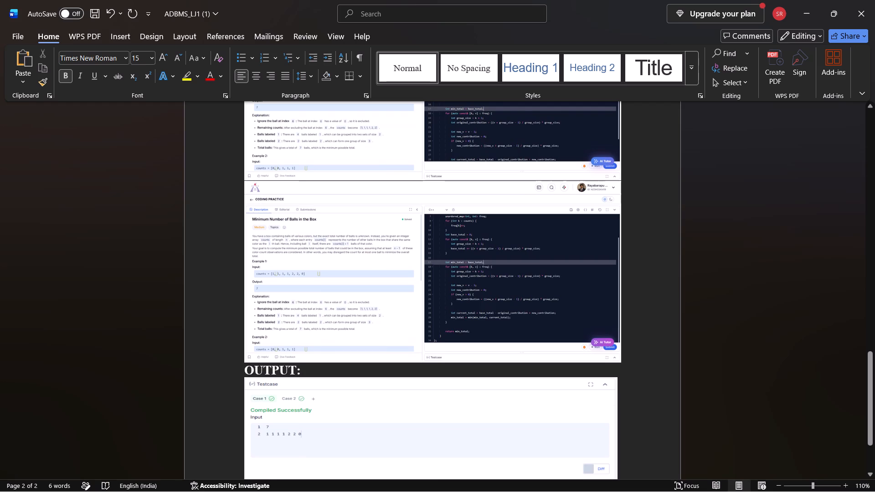
scroll(260, 275, "up", 1)
scroll(260, 275, "down", 1)
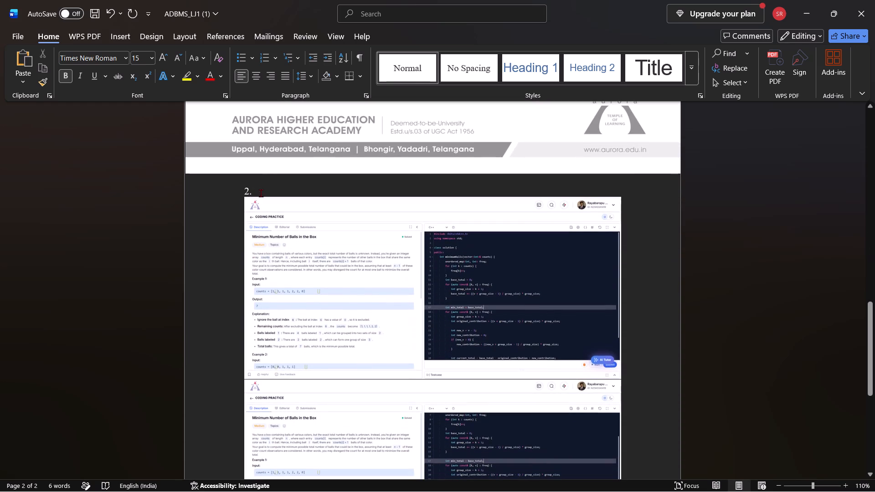
left_click(256, 186)
type("MINI")
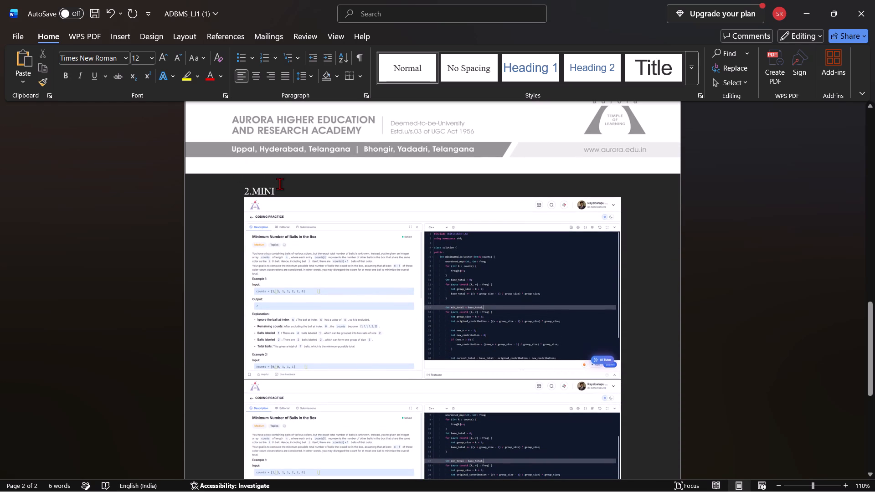
left_click(243, 189)
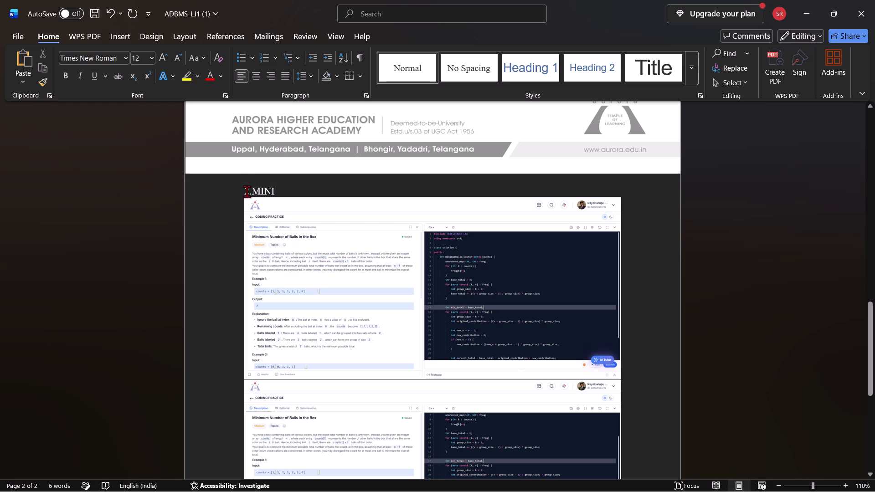
left_click_drag(247, 191, 280, 192)
left_click(284, 173)
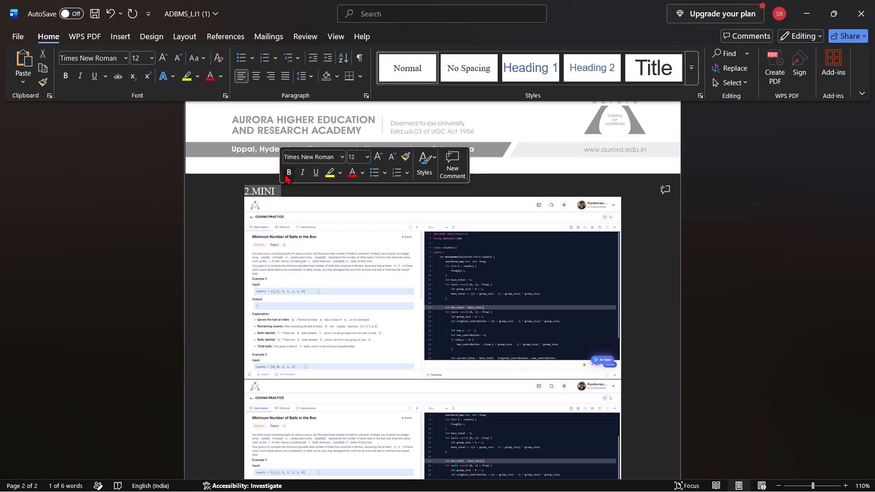
left_click(355, 156)
type("15")
key("Return")
left_click(312, 192)
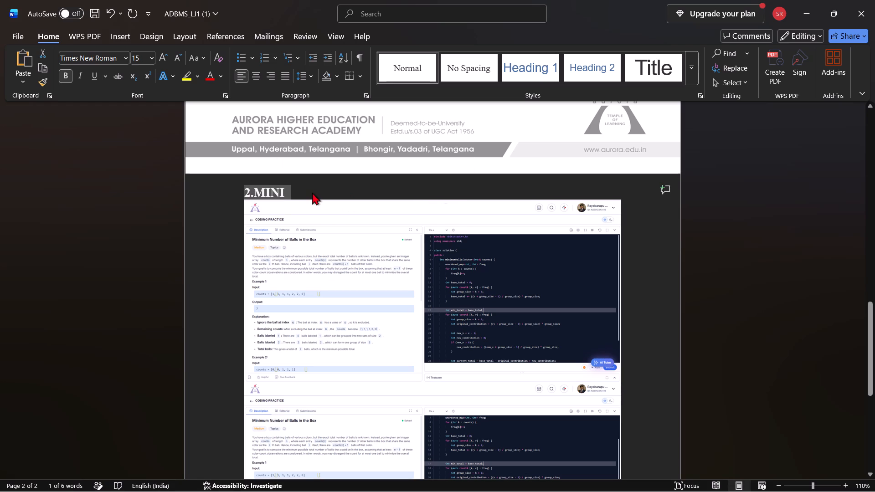
Complete the page 2 heading so it reads "2.MINIMUM NUMBER OF BALLS IN THE BOX".
type("MUM NUMBER OF BALLS")
key("space")
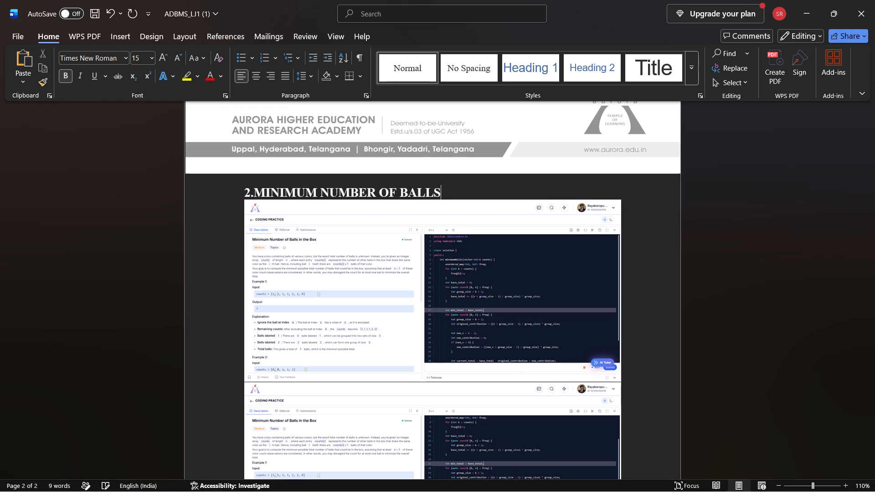
type("IN THE BOX")
scroll(312, 192, "down", 1)
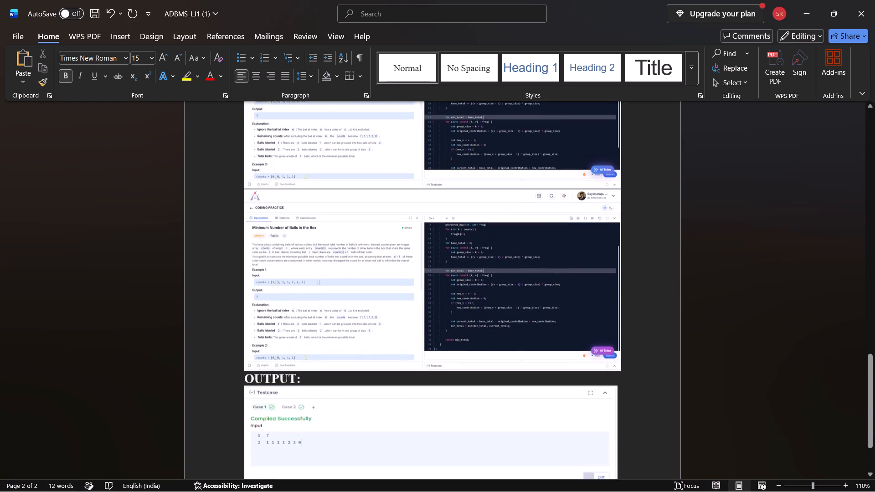
Start page 3 after the second problem's output screenshot and enter the heading number "3." there.
scroll(312, 192, "down", 2)
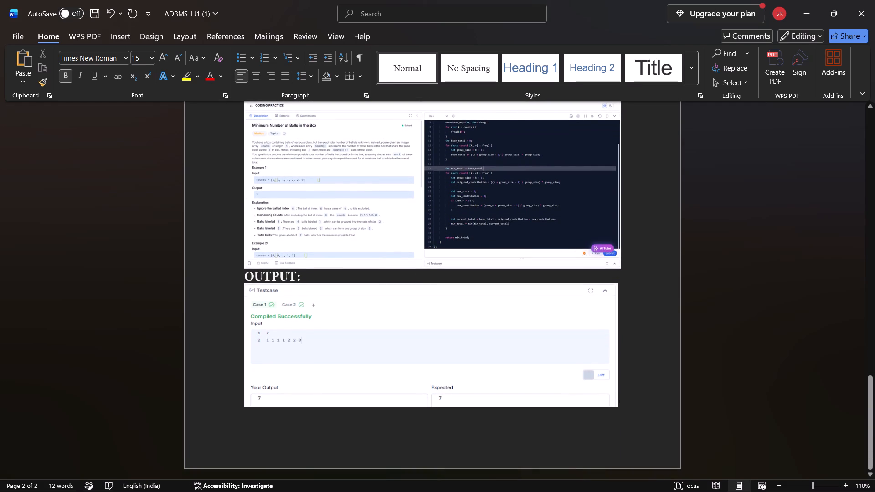
left_click(623, 399)
key("Return")
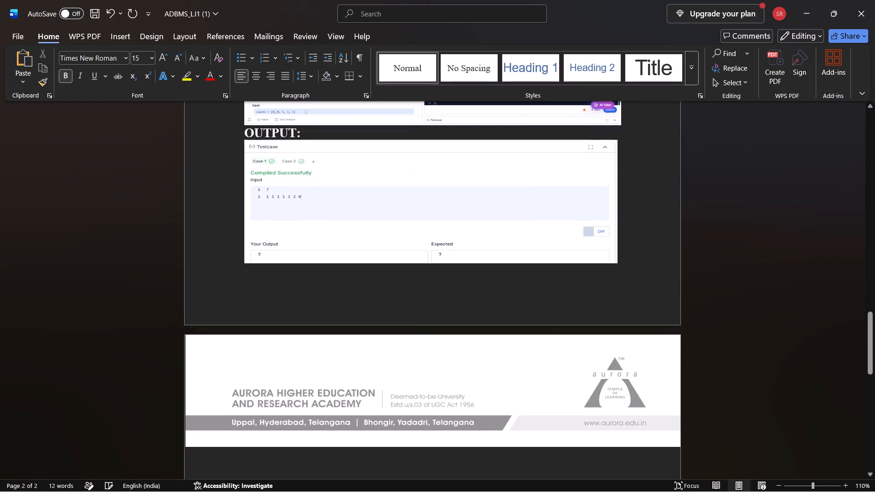
type("3.")
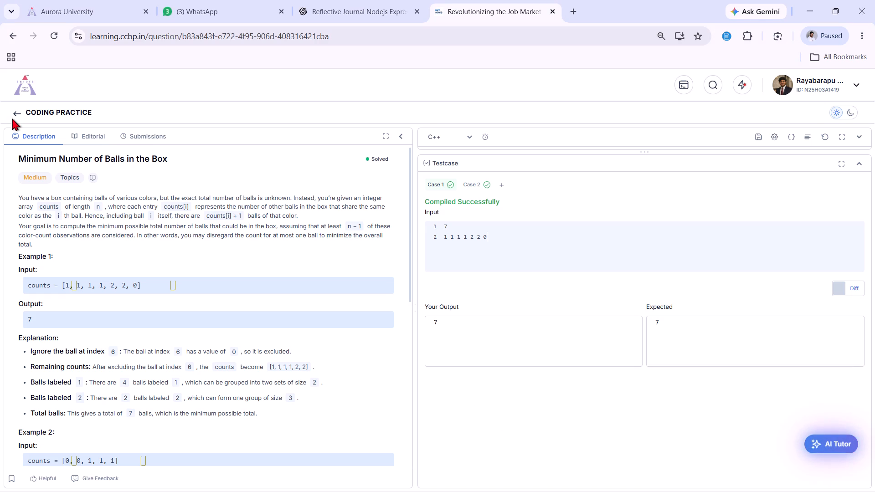
Switch to Chrome and submit the Minimum Number of Balls in the Box solution.
left_click_drag(798, 150, 806, 215)
left_click(841, 209)
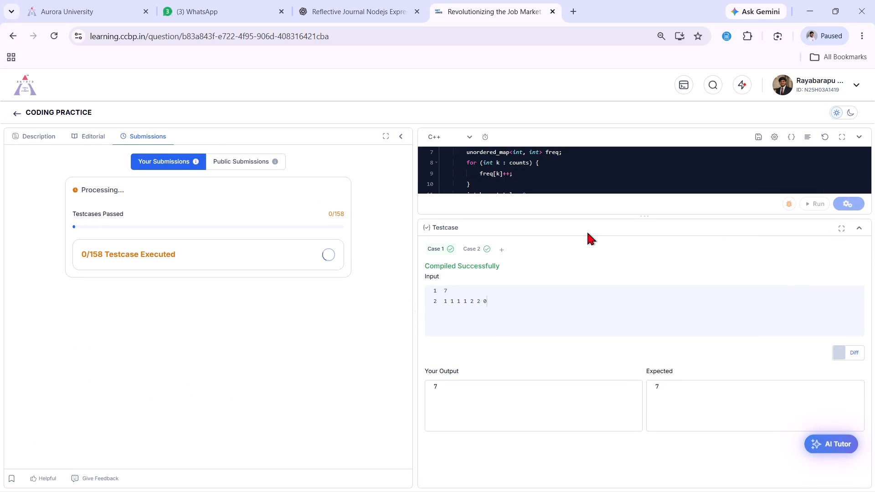
Open Prefix Sum Array from the Coding Practice set after Prefix Sum, and enlarge the code area to show the whole solution.
left_click(15, 113)
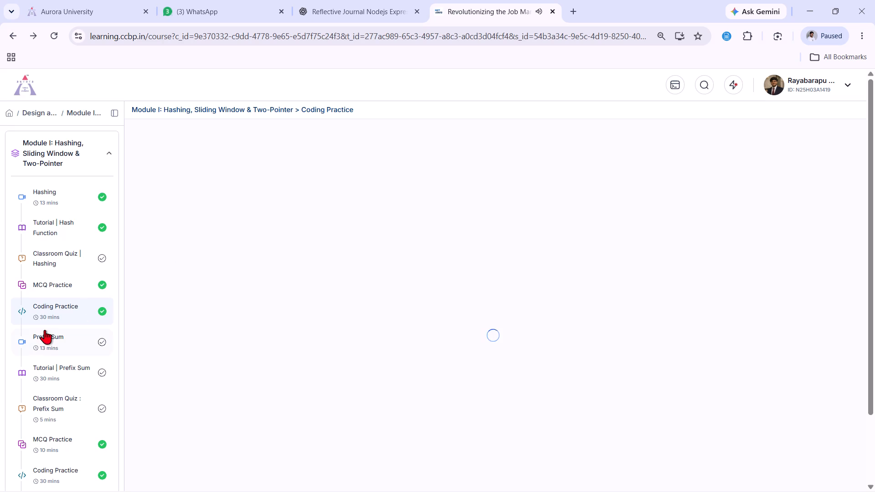
scroll(45, 330, "down", 2)
left_click(47, 335)
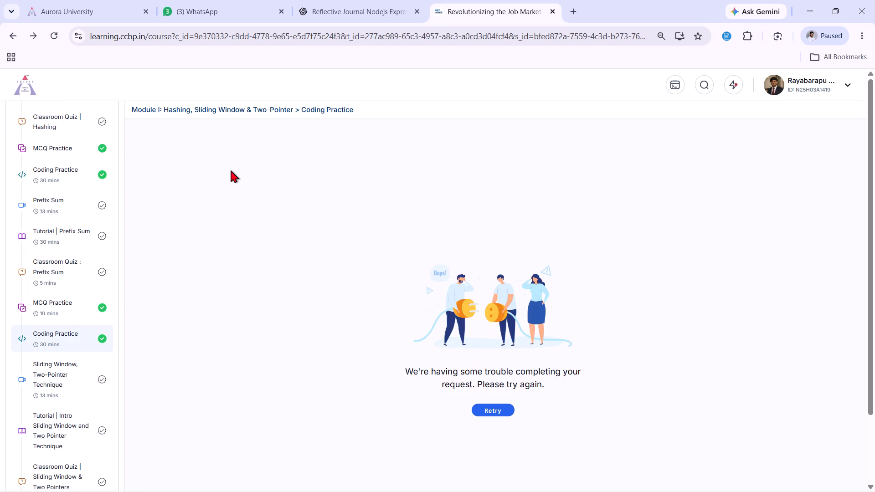
left_click(496, 414)
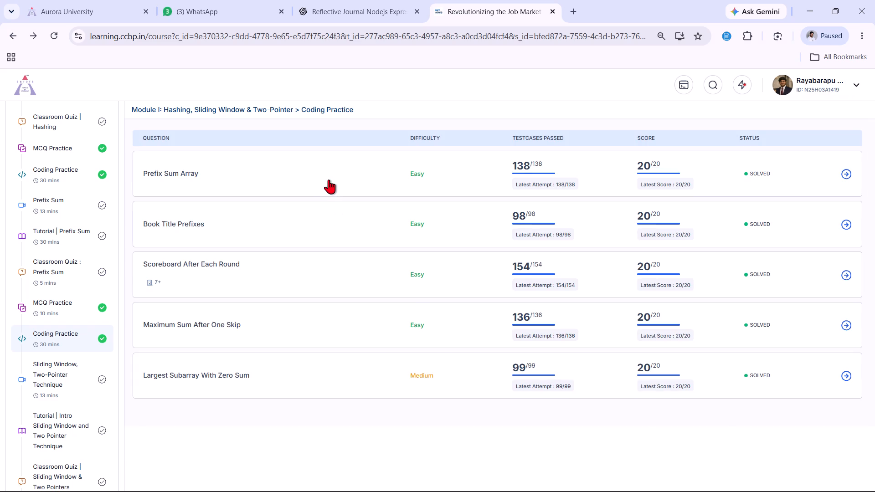
left_click(329, 179)
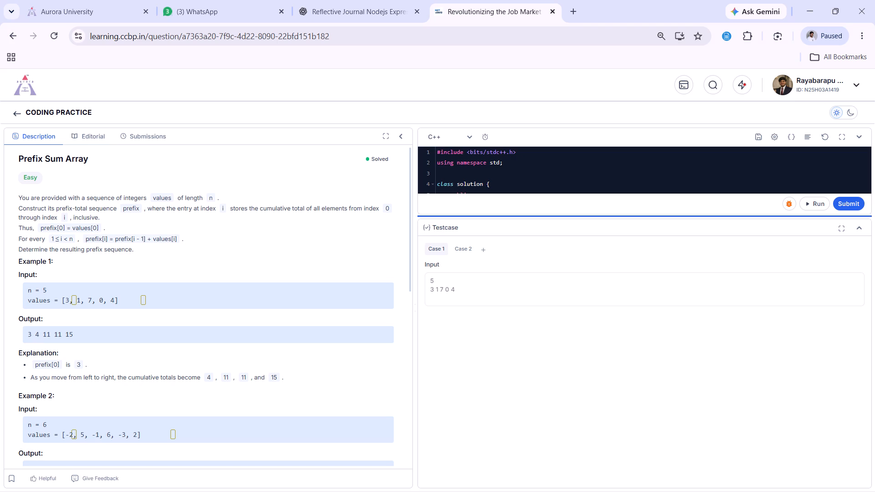
left_click_drag(498, 216, 503, 491)
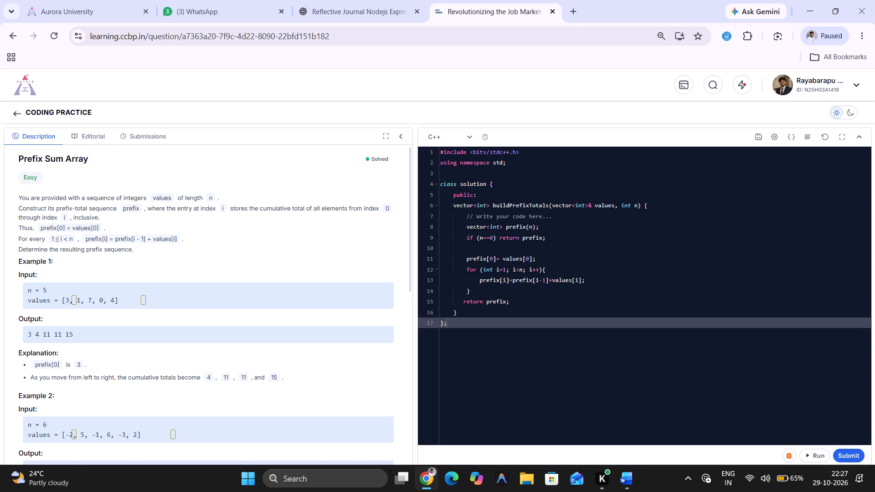
Capture the Prefix Sum Array problem with its code and paste the screenshot below "3." in the Word document.
key("Print")
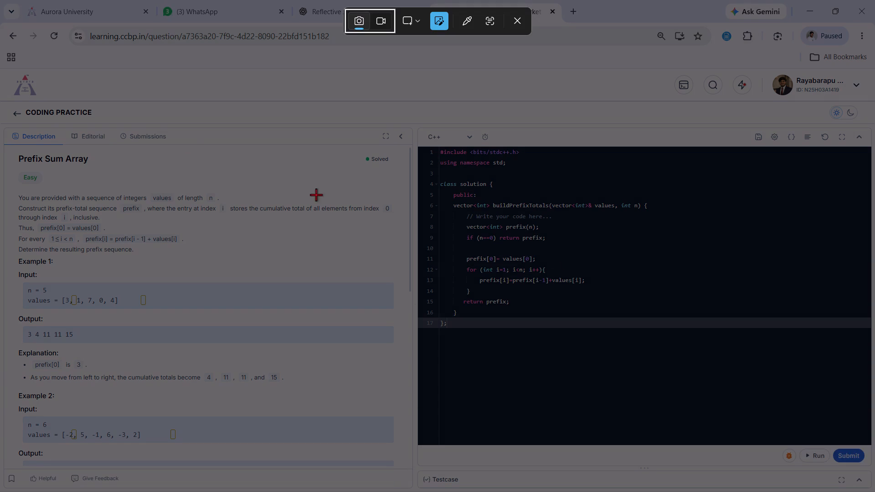
left_click_drag(0, 72, 99, 148)
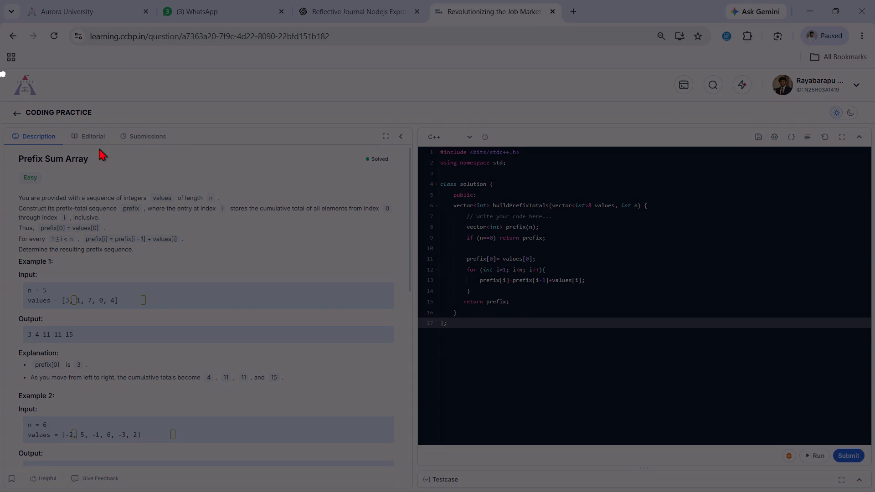
left_click_drag(99, 148, 874, 483)
scroll(500, 348, "right", 4)
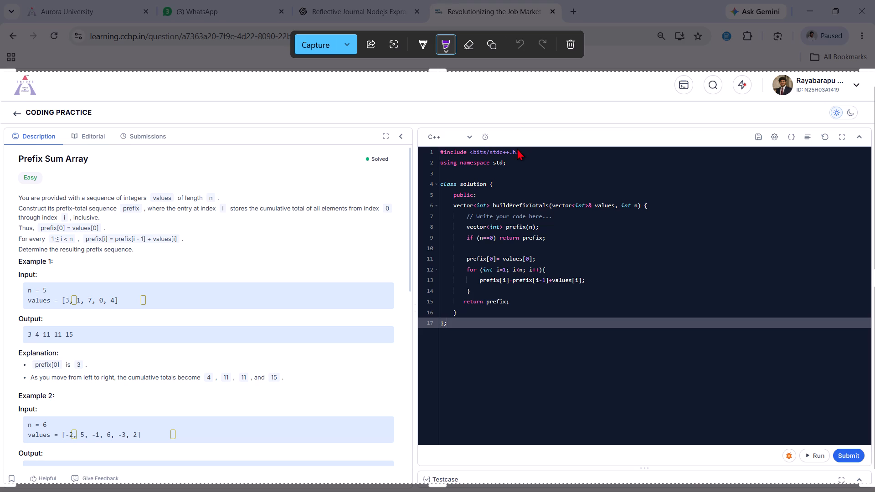
key("ctrl+c")
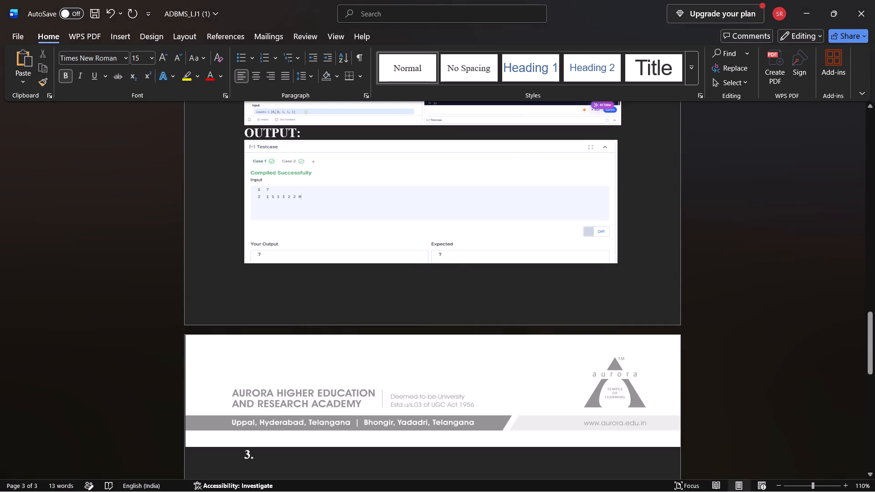
key("Return")
key("ctrl+v")
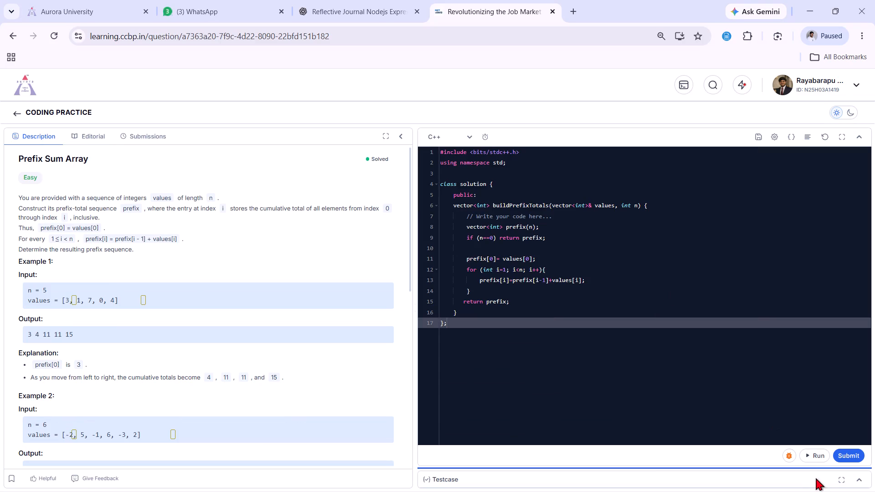
Run the Prefix Sum Array code in Chrome, enlarge the test case area, and capture the problem page with its output.
left_click(812, 456)
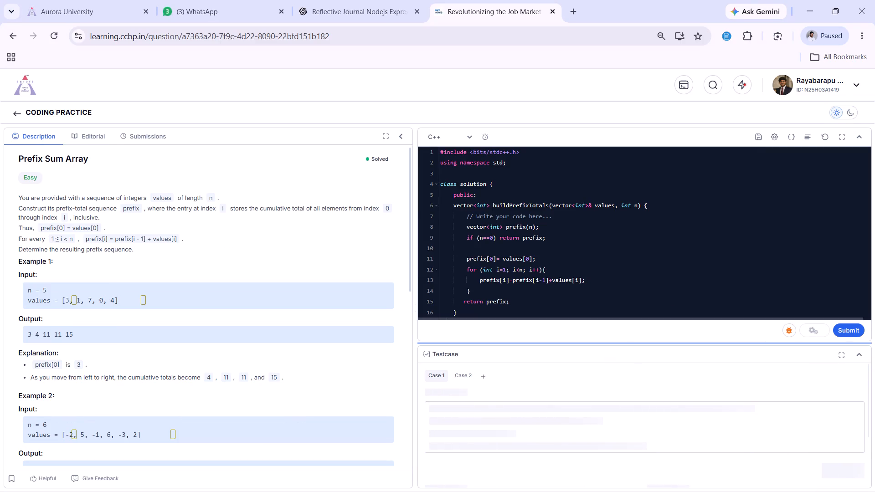
left_click_drag(615, 343, 607, 296)
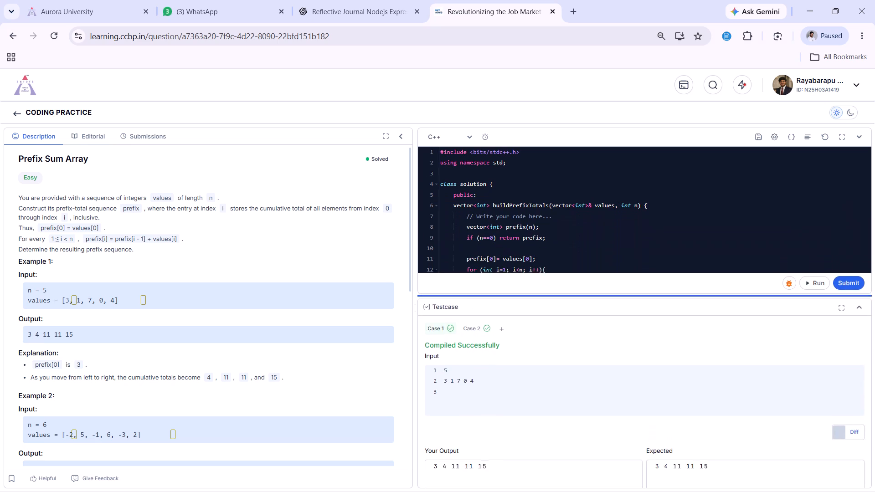
left_click_drag(607, 296, 610, 320)
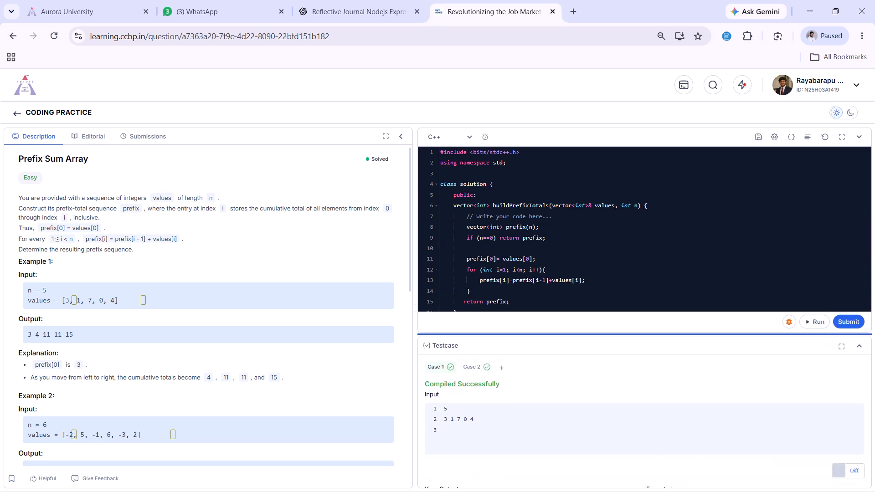
left_click_drag(610, 320, 661, 179)
key("Print")
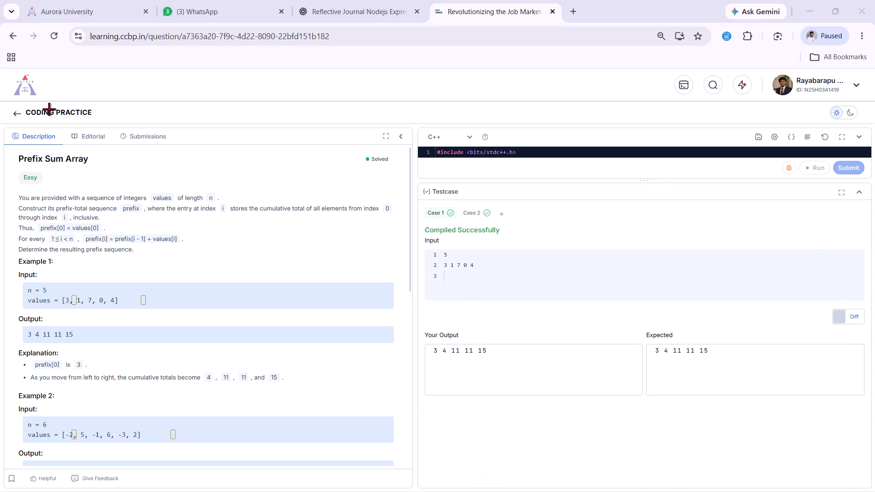
left_click_drag(0, 66, 874, 459)
scroll(433, 241, "right", 4)
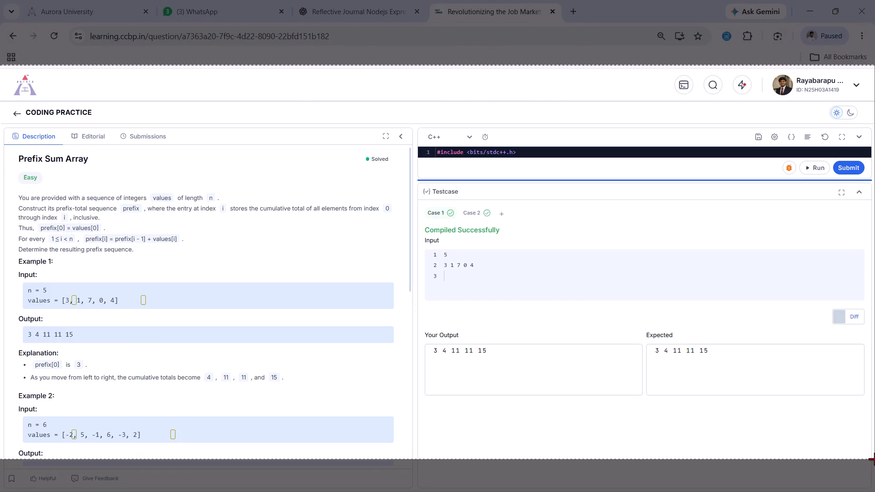
left_click_drag(874, 459, 874, 459)
key("ctrl+c")
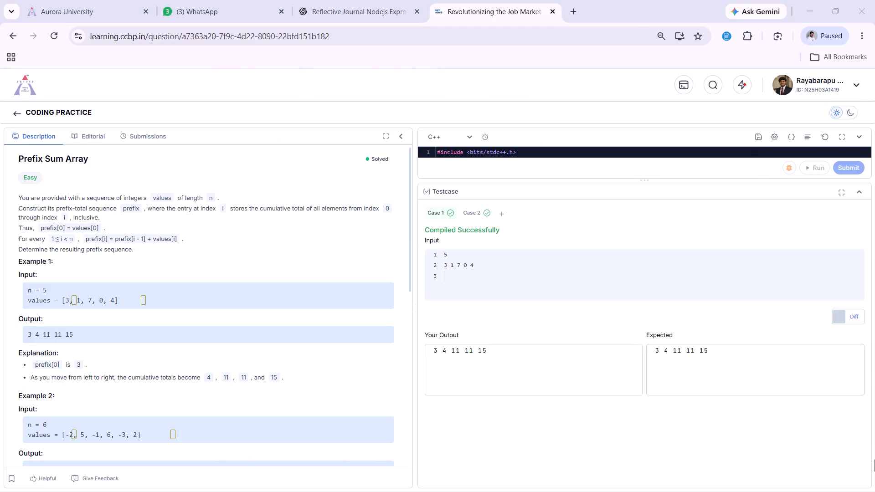
In Word, add the label "OUTPUT:" below the Prefix Sum Array code screenshot and paste the output screenshot under it.
key("Return")
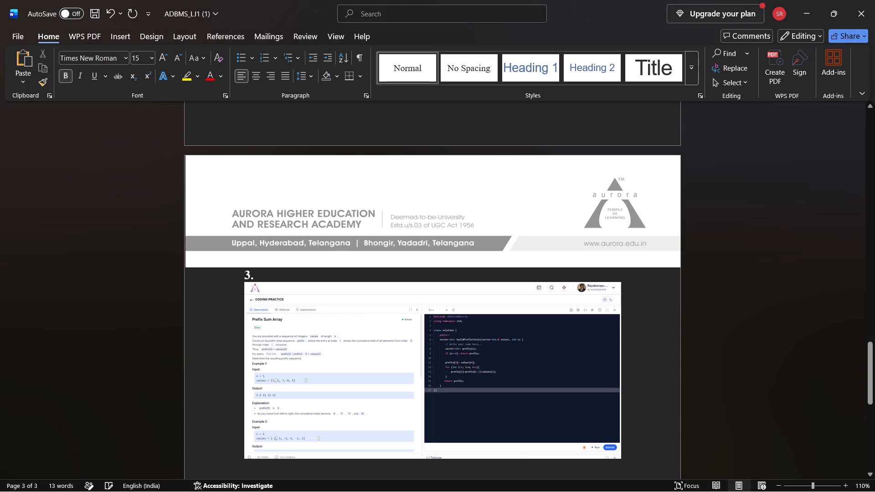
type("OUTPUT")
key("shift+colon")
key("Return")
key("ctrl+v")
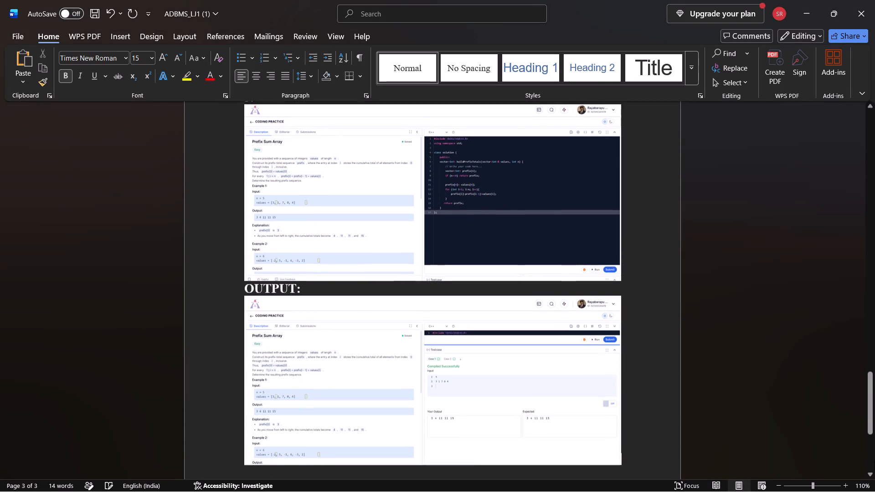
Complete the page 3 heading so it reads "3.PREFIX SUM ARRAY".
scroll(766, 379, "up", 1)
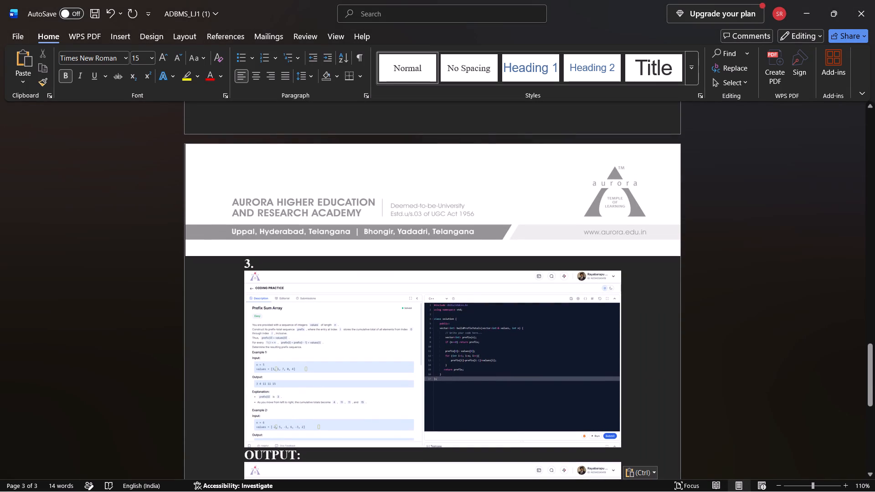
left_click(292, 265)
type("PREFIC")
key("BackSpace")
type("X DUM =")
key("BackSpace")
key("BackSpace")
key("BackSpace")
key("BackSpace")
key("BackSpace")
type("SUM OF")
key("space")
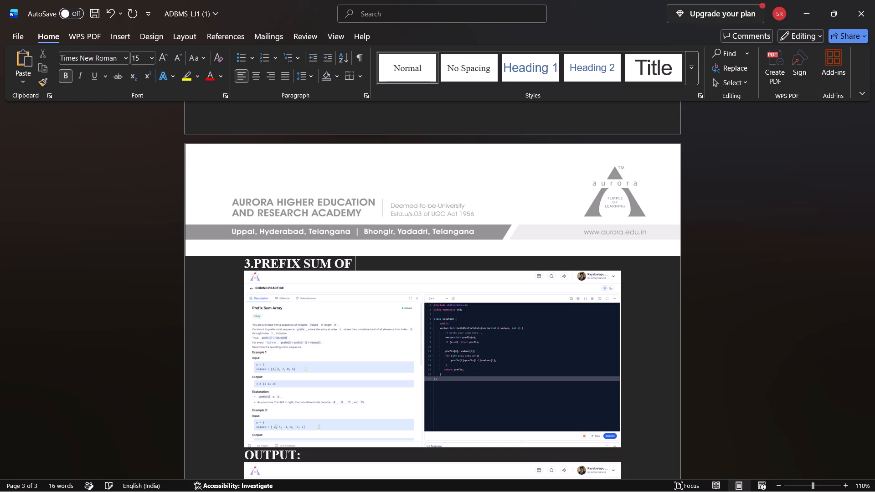
key("BackSpace")
key("BackSpace")
key("BackSpace")
type("ARR")
type("AY")
Add blank lines after the page 3 output screenshot to reach page 4, and enter the heading number "4." with a new line below.
scroll(292, 265, "down", 2)
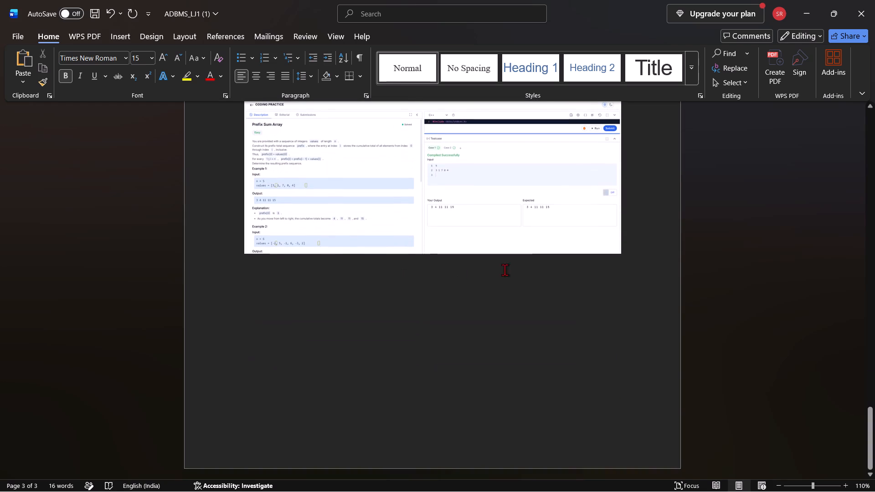
left_click(620, 248)
left_click(625, 250)
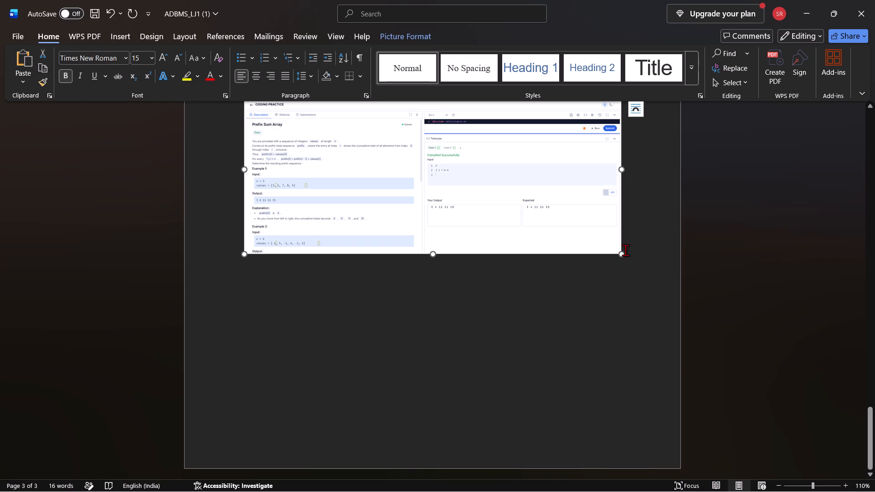
key("Return")
key("Return")
key("Return")
key("Return")
key("Return")
key("Return")
key("Return")
key("Return")
key("Return")
key("Return")
key("Return")
key("Return")
key("Return")
key("Return")
key("Return")
key("Return")
key("Return")
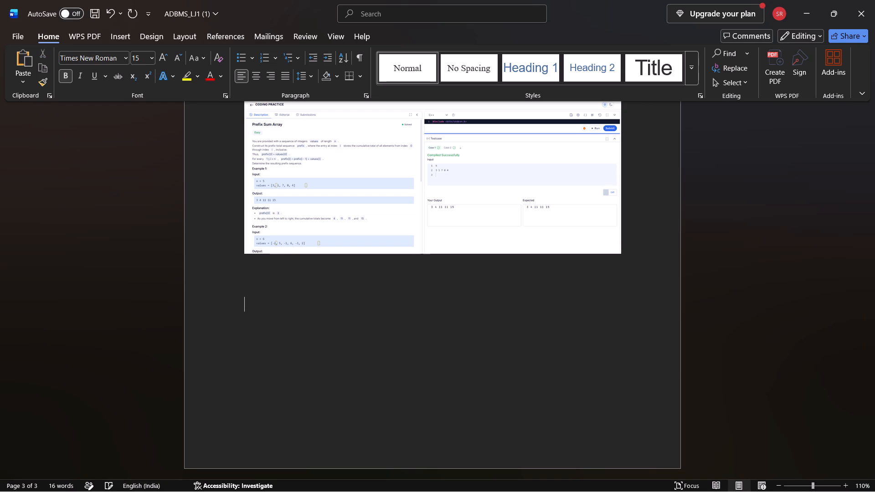
key("BackSpace")
key("BackSpace")
key("BackSpace")
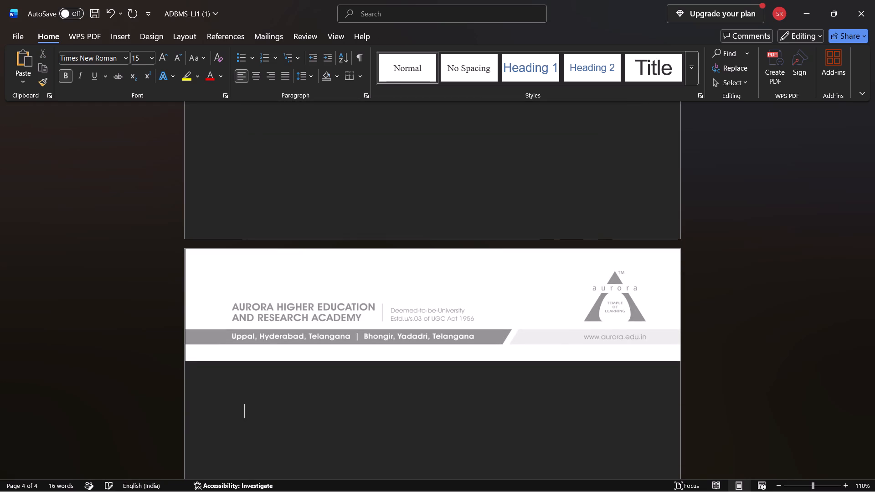
key("BackSpace")
key("BackSpace")
type("4.")
key("Return")
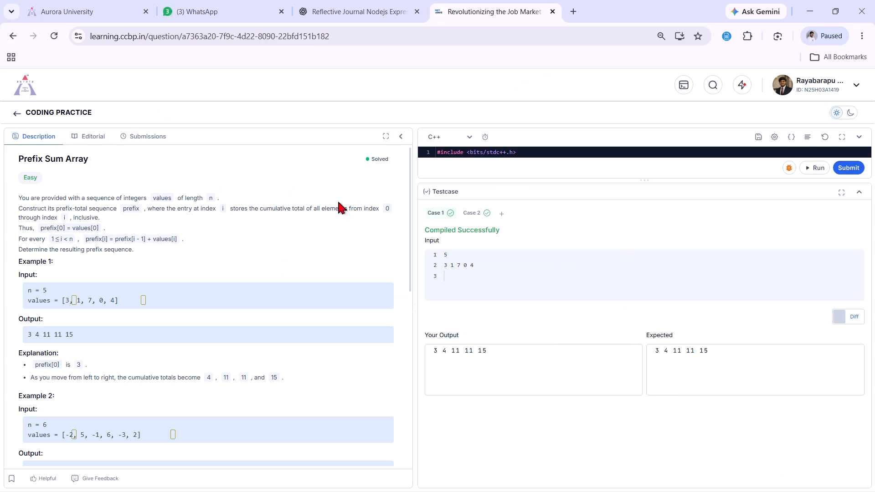
Switch to Chrome, open the Largest Subarray With Zero Sum problem, and enlarge the code area to show the whole solution.
left_click(14, 115)
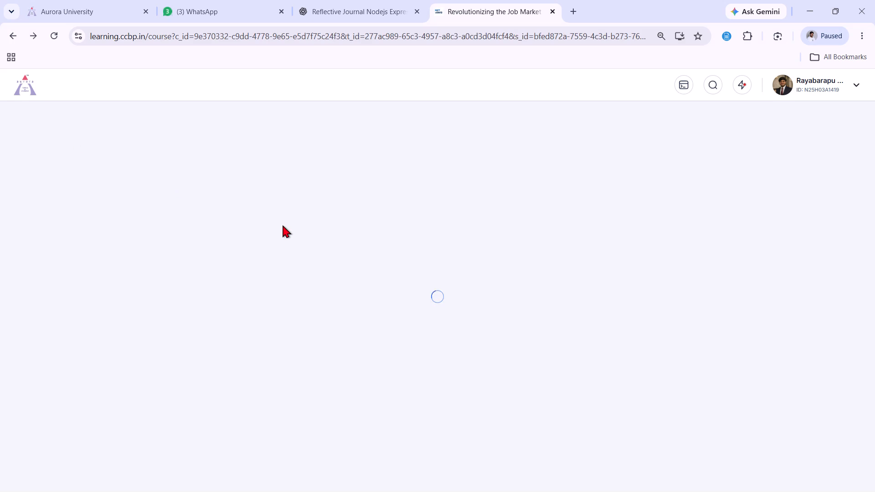
left_click(307, 368)
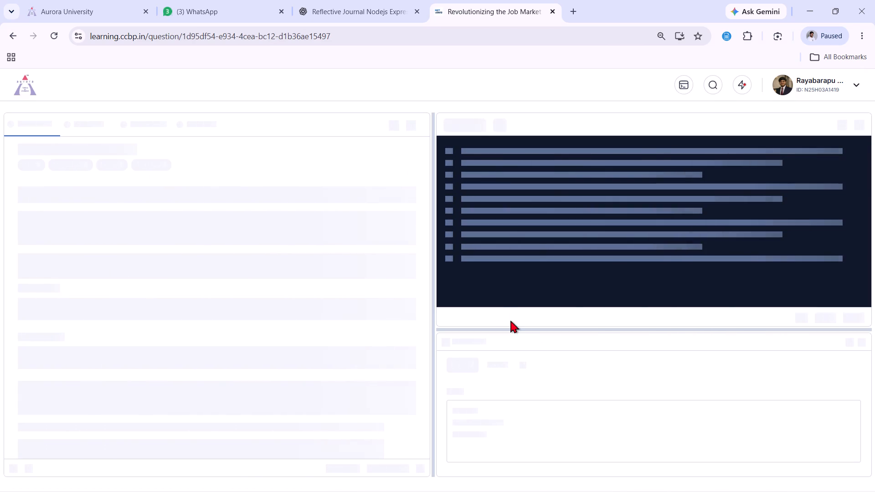
left_click_drag(492, 180, 487, 491)
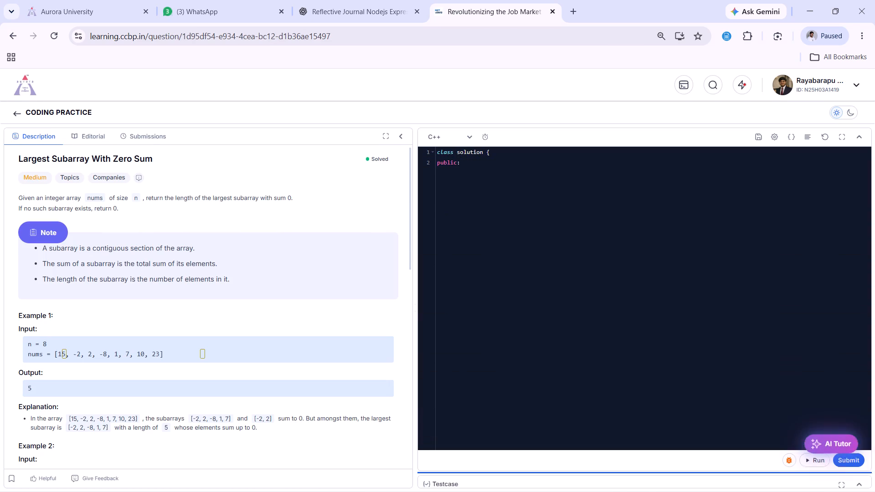
left_click_drag(487, 491, 479, 491)
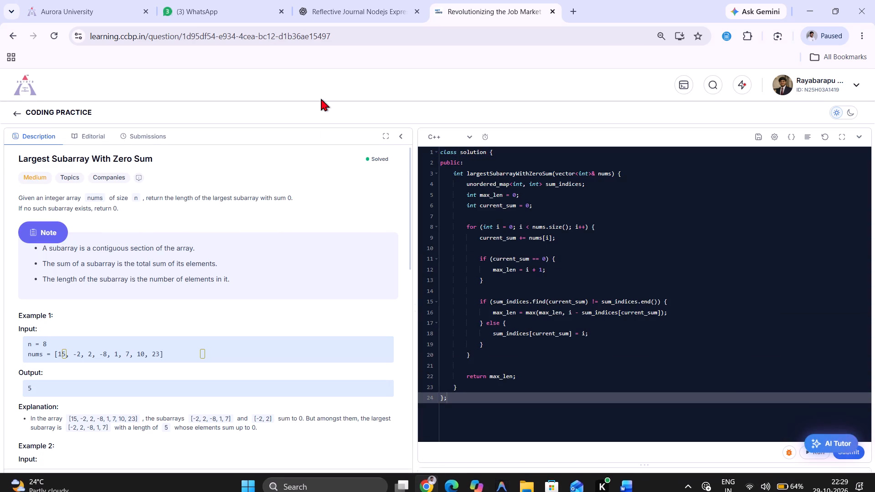
Capture the Largest Subarray With Zero Sum problem and its code as a screenshot, and paste it in Word under heading number "4.".
key("Print")
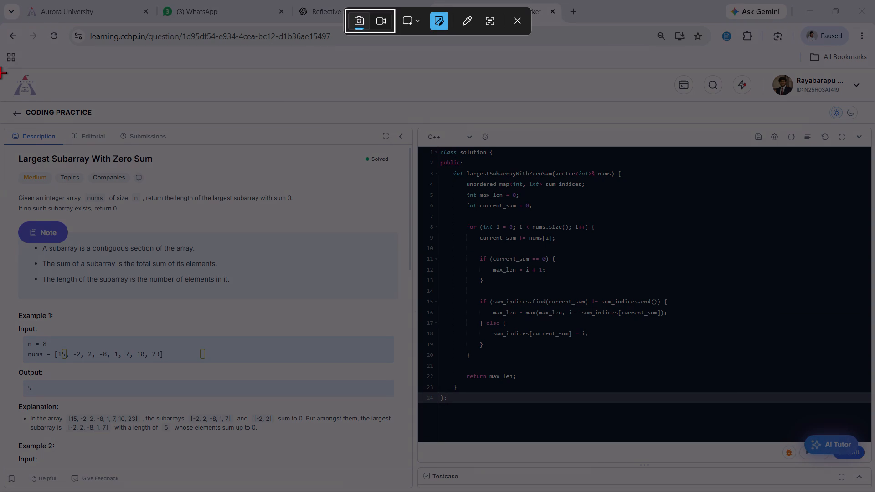
left_click_drag(0, 73, 874, 491)
scroll(635, 337, "right", 5)
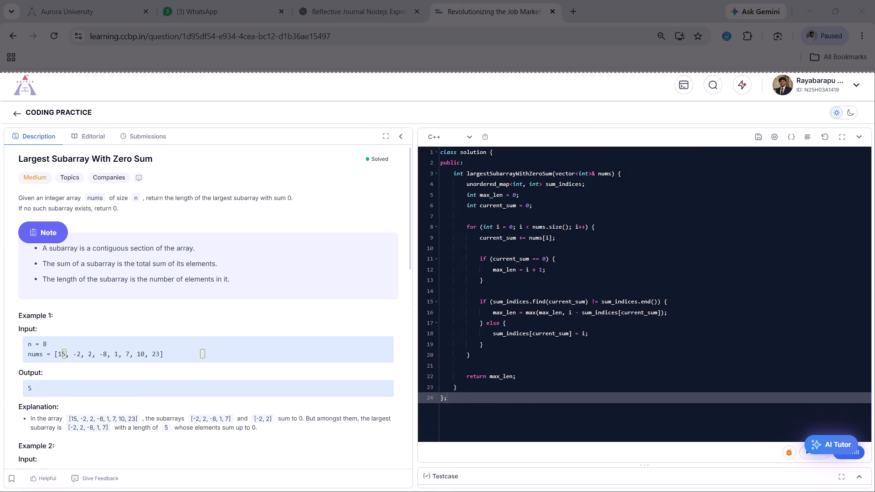
key("ctrl+c")
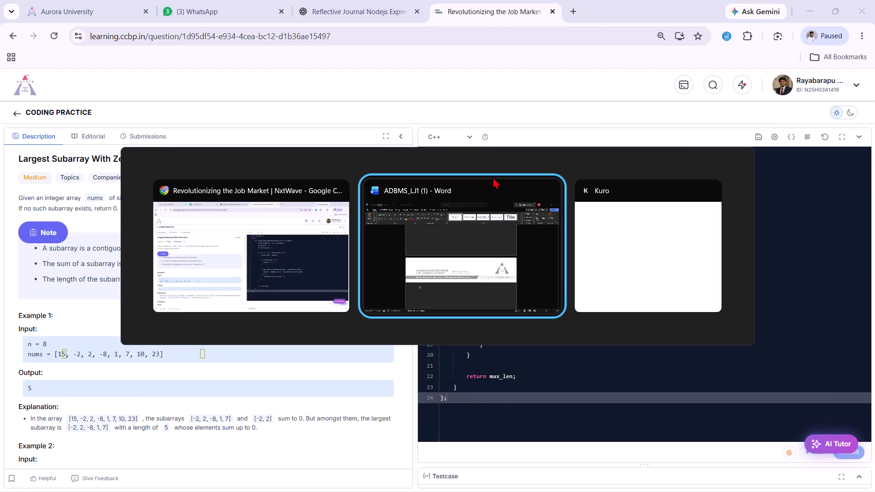
key("ctrl+v")
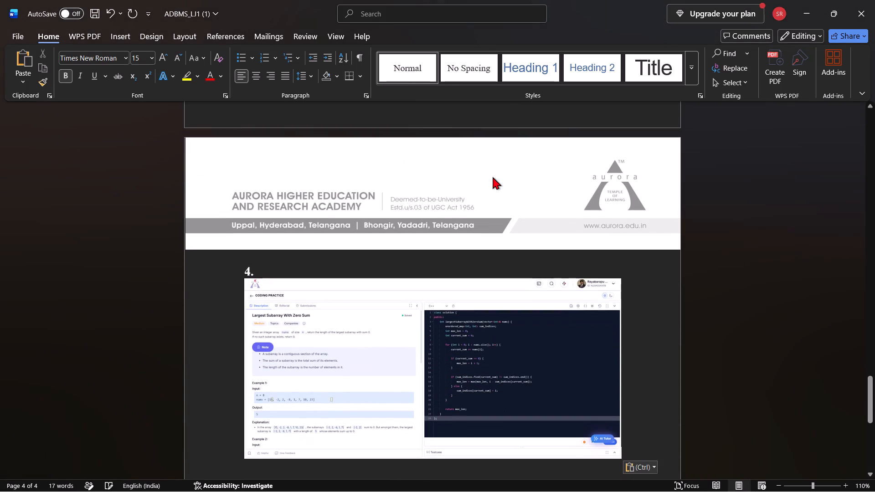
In Chrome, run the Largest Subarray With Zero Sum code, enlarge the test case results area, and copy a screenshot of the page.
left_click(807, 455)
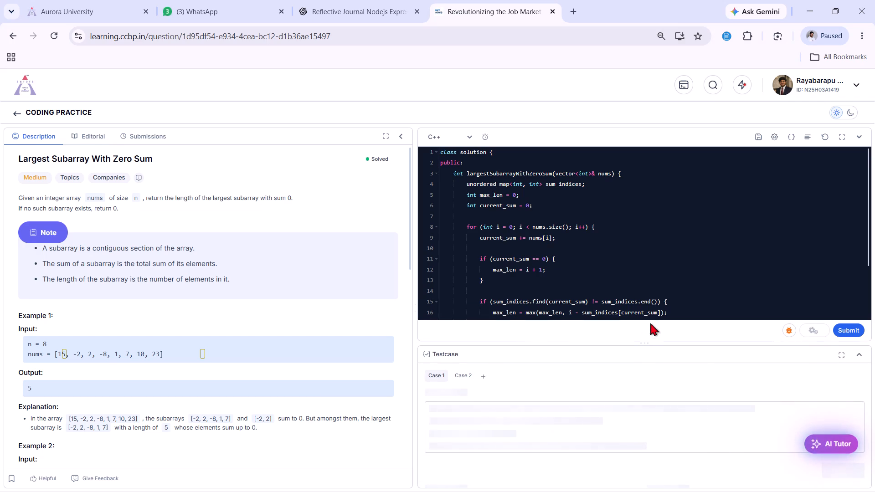
left_click_drag(633, 343, 646, 135)
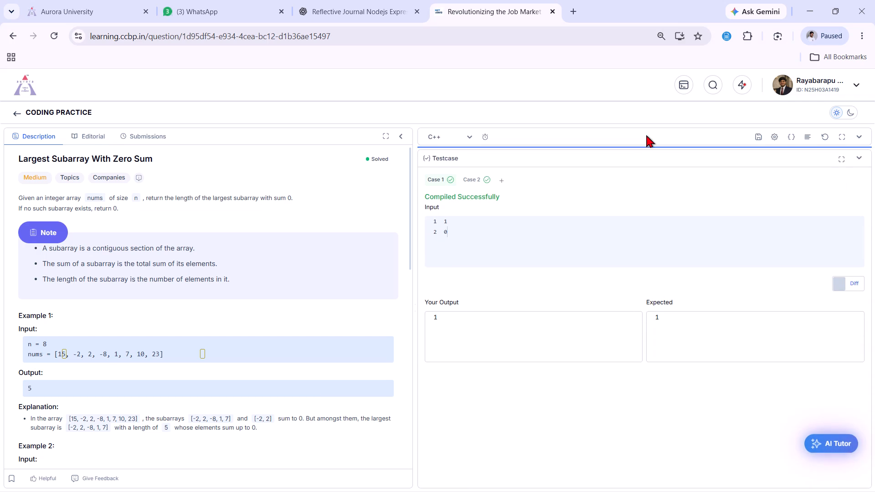
key("Print")
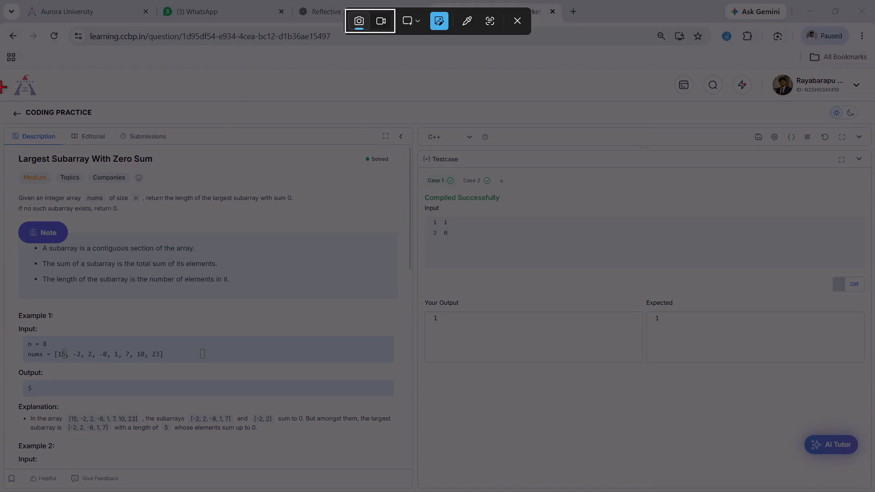
left_click_drag(0, 68, 874, 491)
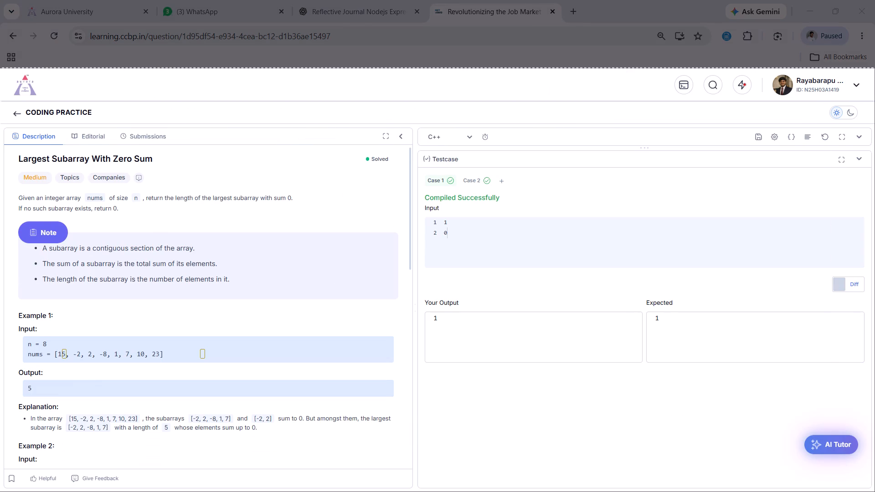
left_click_drag(874, 491, 874, 491)
key("ctrl+c")
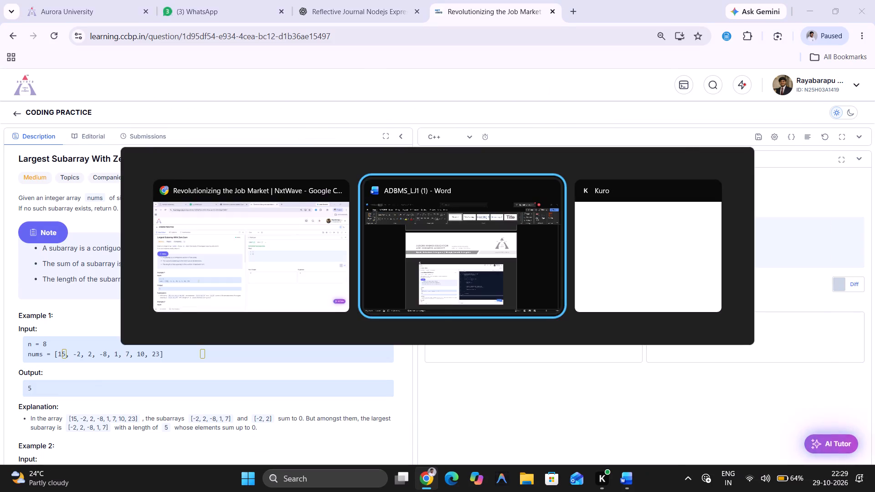
In Word, add the label "OUTPUT:" below the page 4 code screenshot and paste the output screenshot under it.
key("Return")
type("OUTPOUT")
scroll(874, 491, "down", 2)
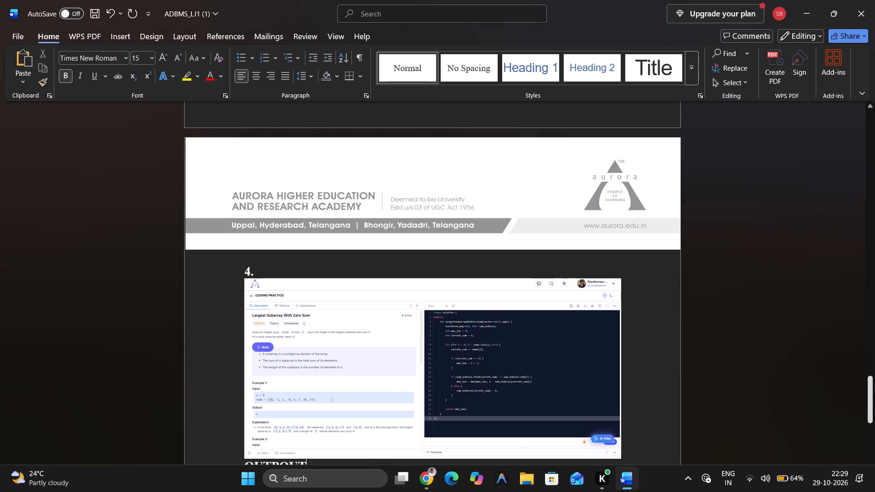
scroll(874, 392, "down", 2)
scroll(874, 392, "up", 1)
key("BackSpace")
key("BackSpace")
key("BackSpace")
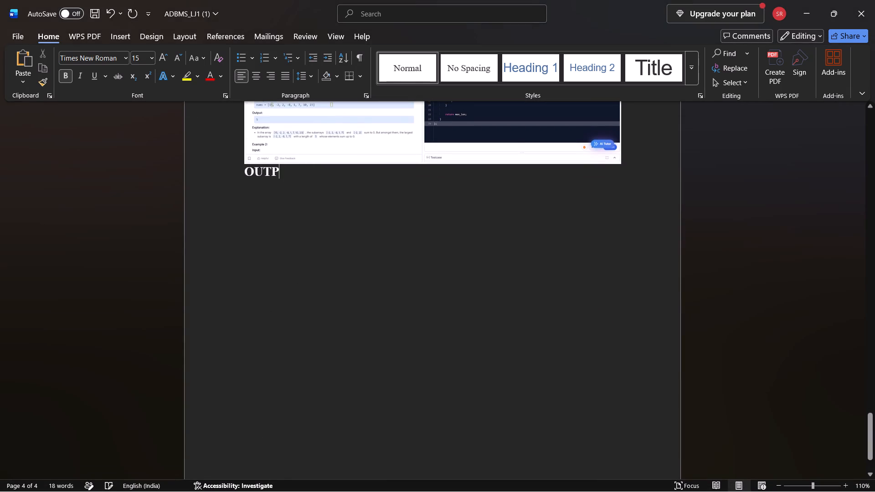
type("UT")
key("shift+colon")
key("Return")
key("ctrl+v")
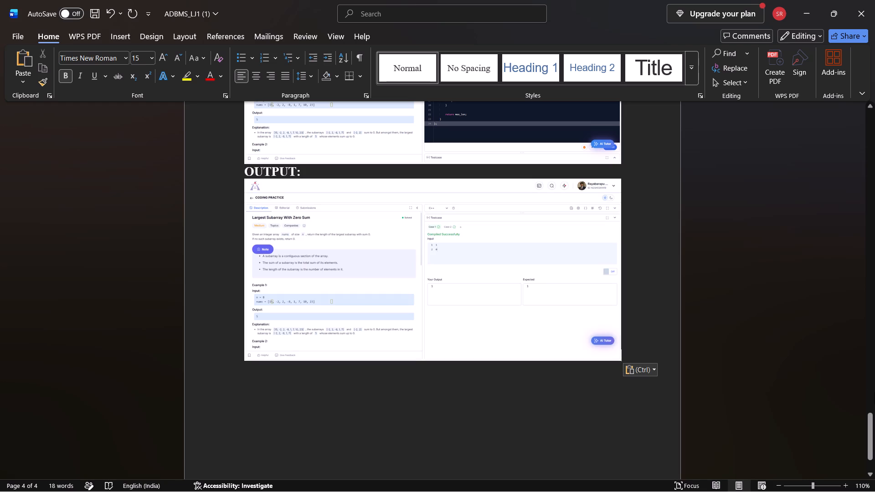
Complete the page 4 heading so it reads "4.LARGEST SUBARRAY WITH ZERO SUM".
scroll(805, 319, "up", 1)
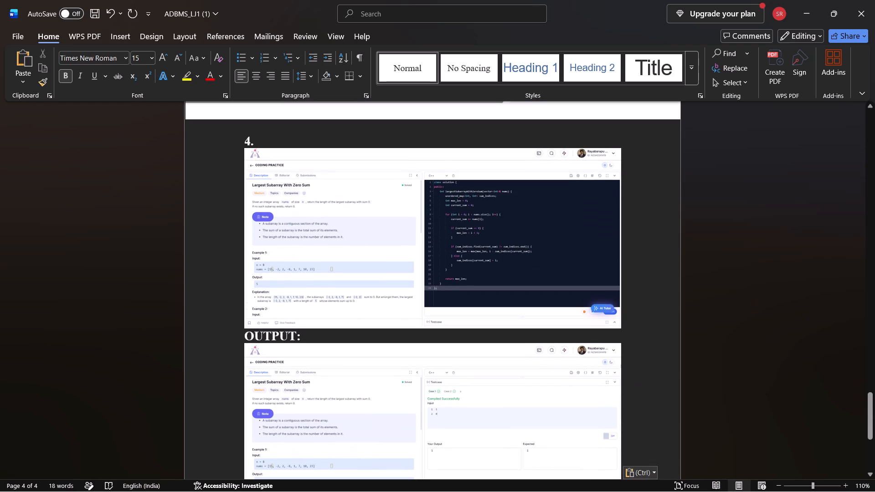
left_click(385, 142)
type("LARGEST")
key("space")
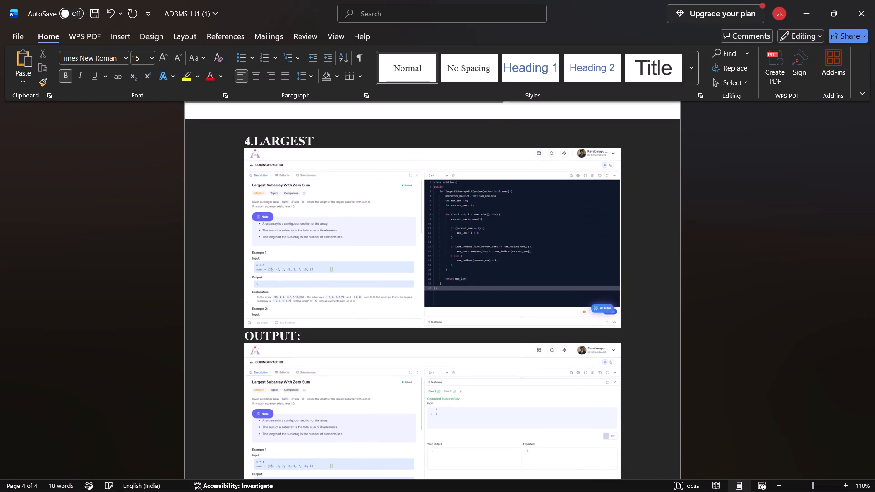
type("SUBARRAT")
key("space")
key("BackSpace")
key("BackSpace")
type("T")
key("space")
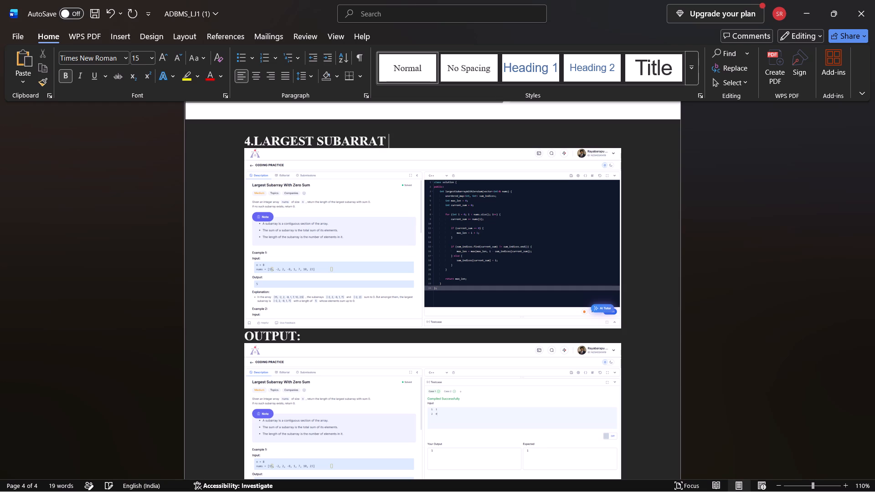
key("BackSpace")
key("BackSpace")
type("Y O")
key("BackSpace")
type("WITH ZERO SUM")
Add blank lines after the page 4 output screenshot, and enter the heading number "5." with a new line below.
scroll(385, 142, "down", 4)
left_click(631, 281)
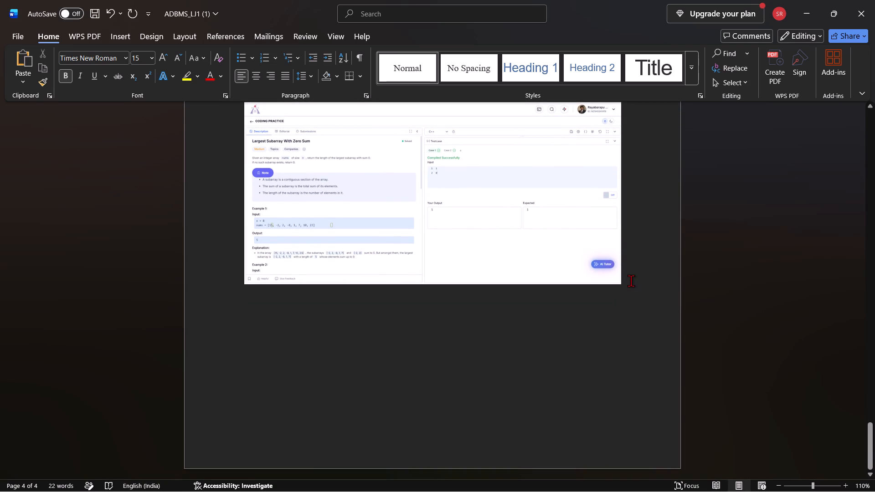
key("Return")
key("Return")
key("Return")
key("Return")
key("Return")
key("Return")
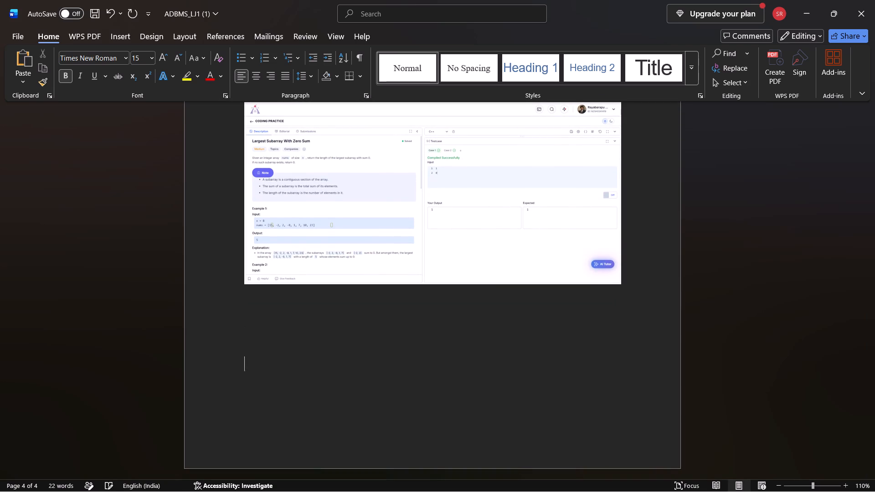
key("Return")
key("Return")
key("Return")
key("Return")
type("5.")
key("Return")
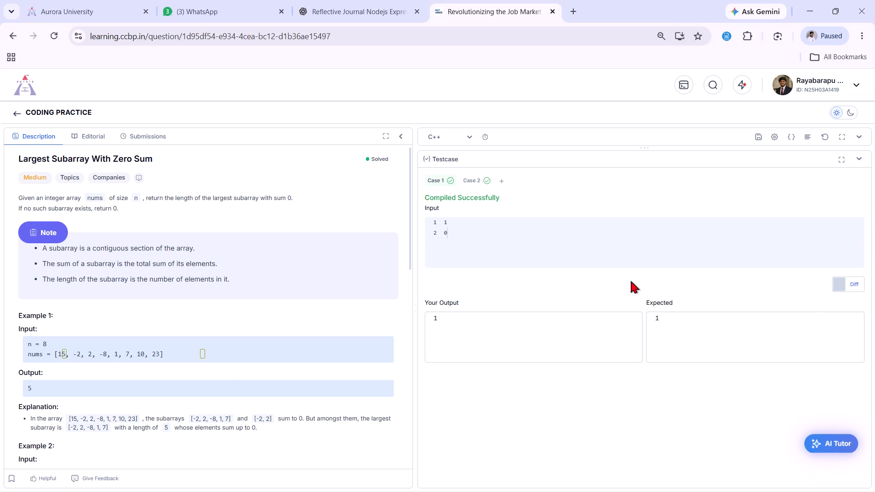
left_click(16, 112)
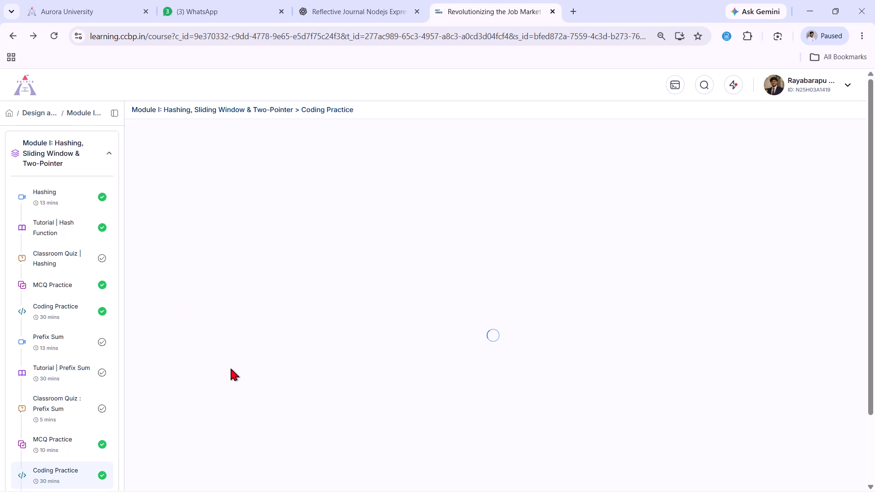
scroll(78, 351, "down", 5)
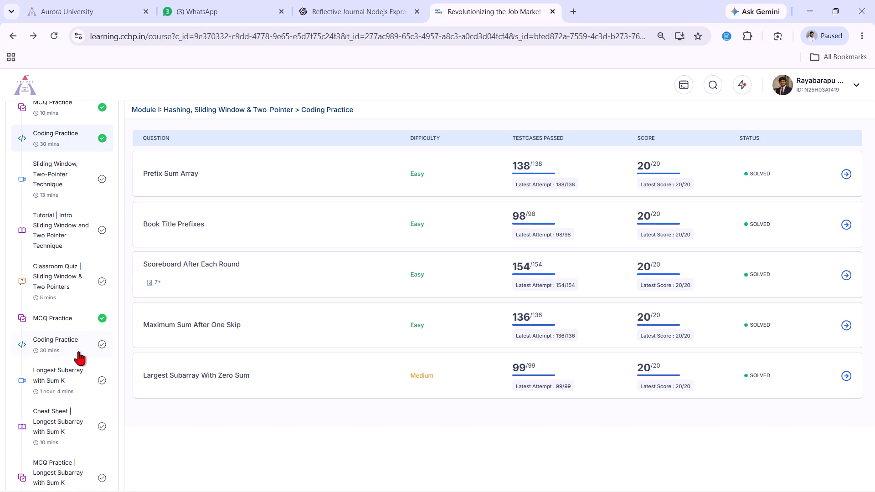
scroll(78, 351, "down", 1)
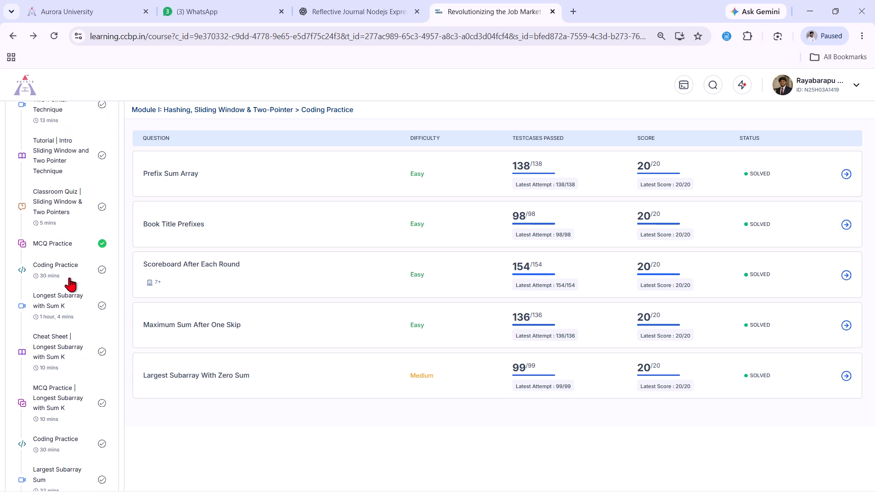
left_click(68, 275)
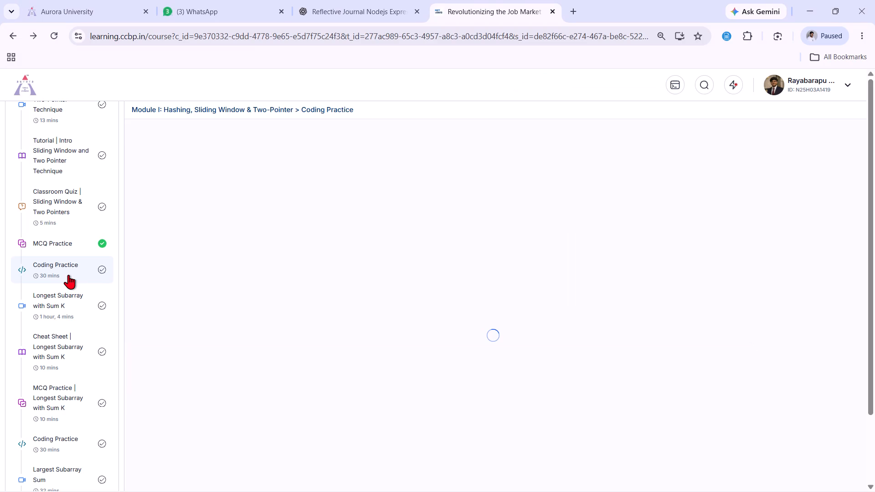
scroll(68, 275, "up", 7)
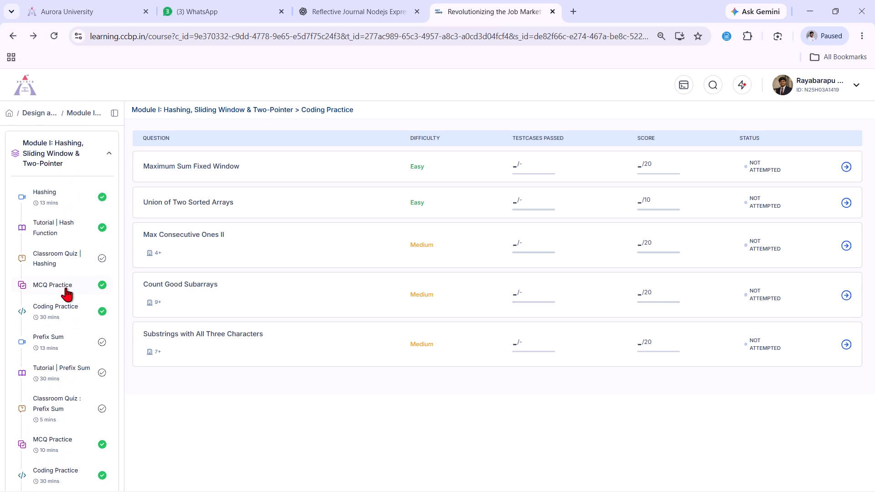